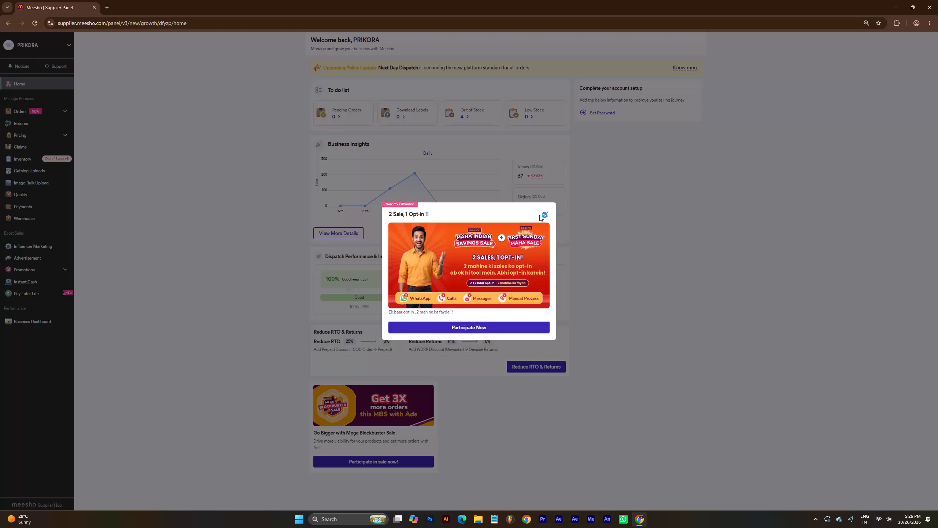
Dismiss the "2 Sale, 1 Opt-in !!" promotion pop-up on the supplier home page without participating.
left_click(543, 214)
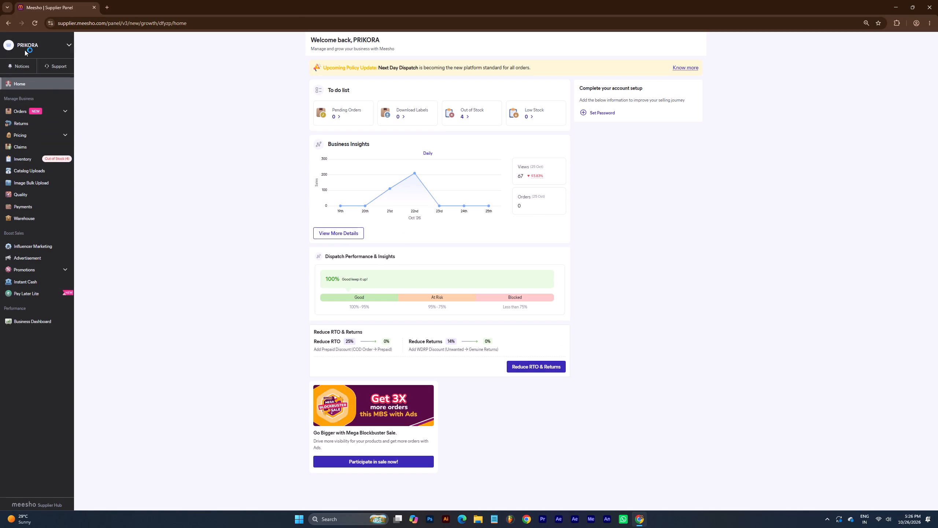
Open a new blank browser tab while keeping the Meesho supplier panel open.
left_click(106, 7)
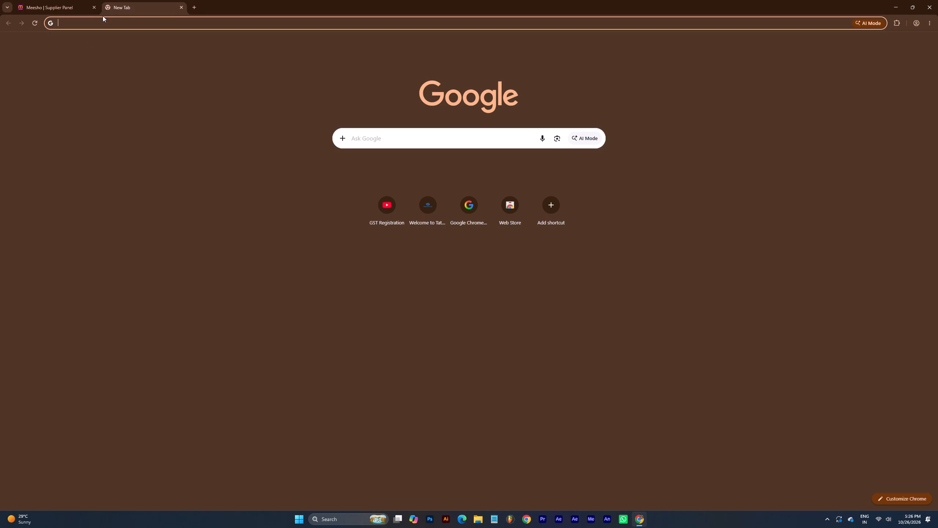
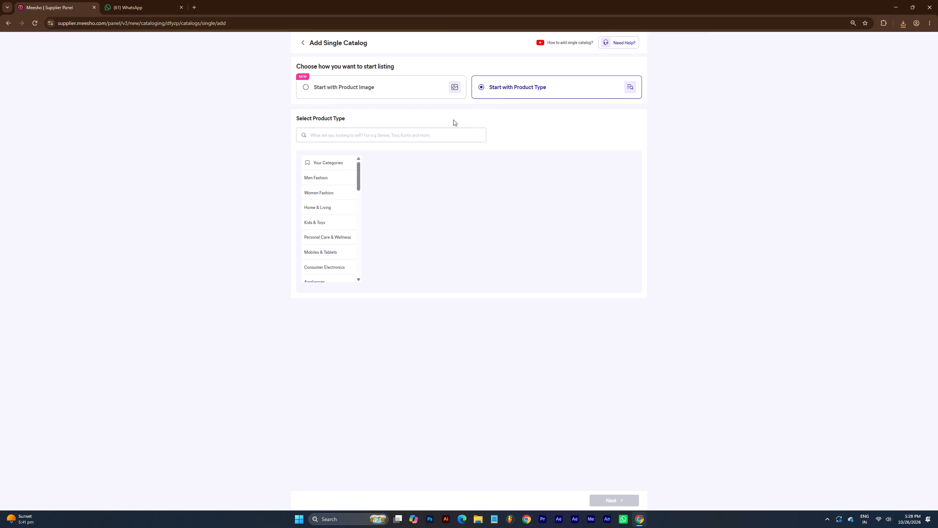
Choose to start the single catalog listing with a product image and open the file selection for its upload.
left_click(305, 86)
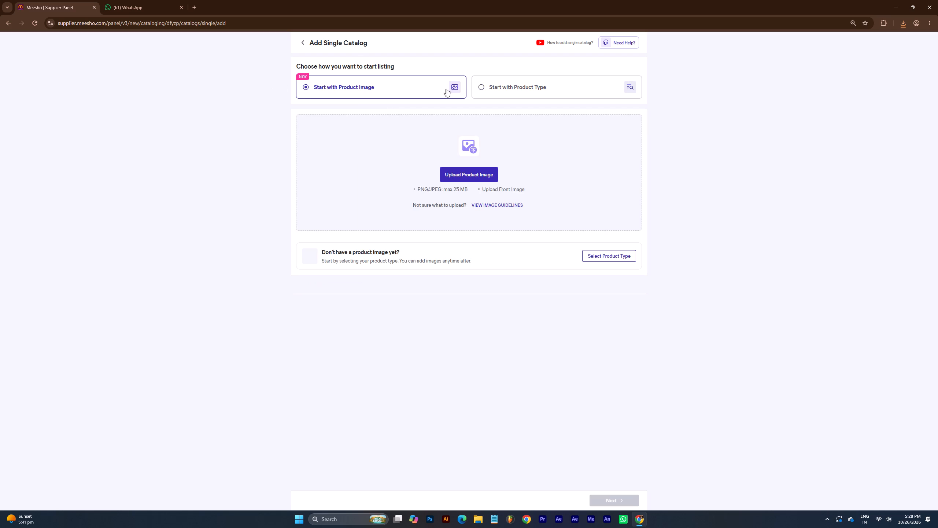
left_click(466, 176)
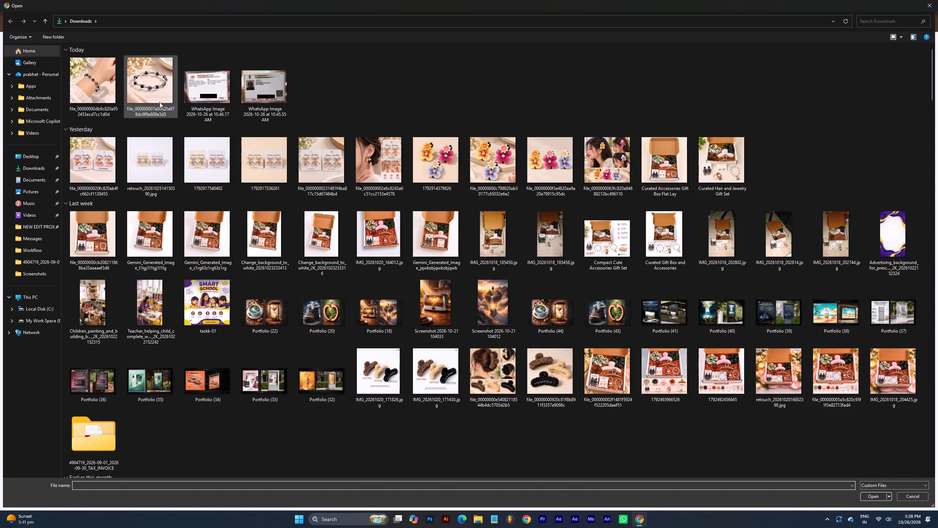
Upload the bracelet-only photo without a hand from Downloads as the product image, re-uploading the same photo to retry category matching.
double_click(154, 95)
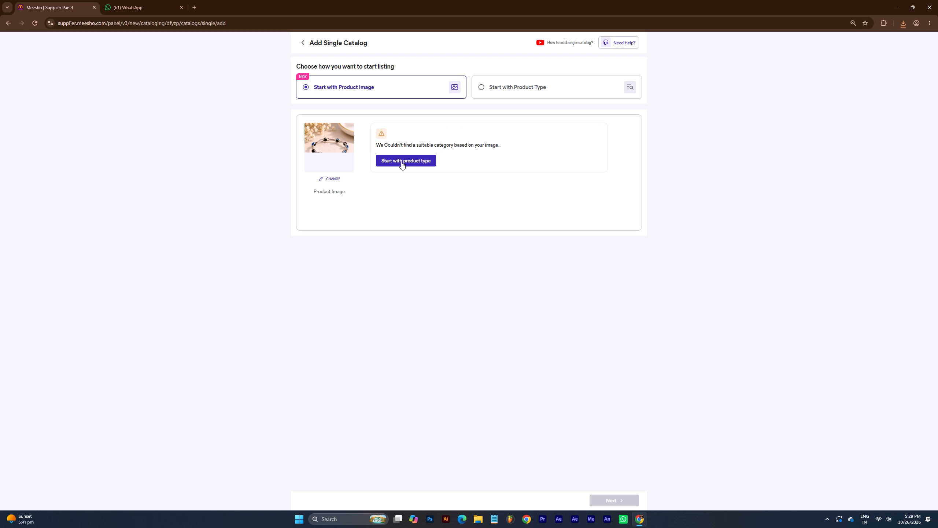
left_click(330, 177)
double_click(162, 89)
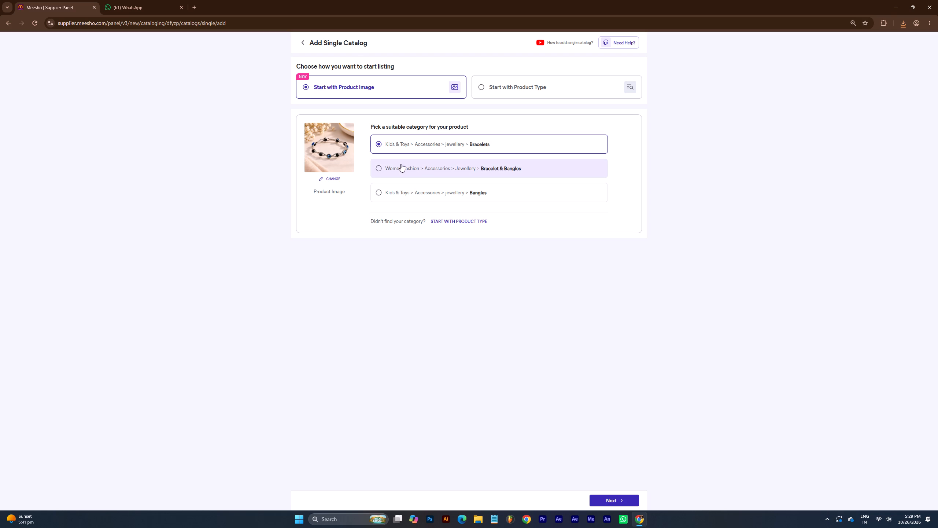
Choose the Women Fashion > Accessories > Jewellery > Bracelet & Bangles category and proceed to the product details form.
left_click(378, 168)
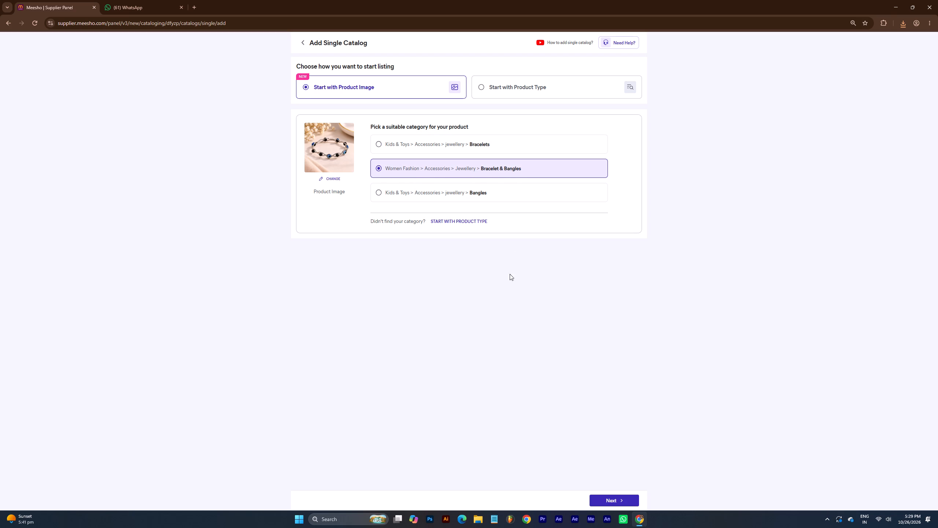
left_click(607, 500)
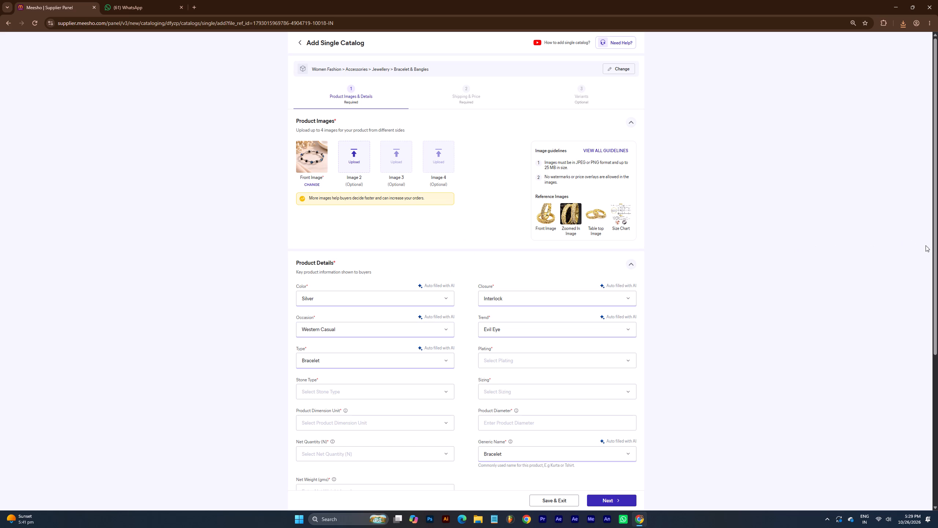
Fill in the empty required fields of the bracelet's Product Details.
left_click_drag(937, 246, 937, 315)
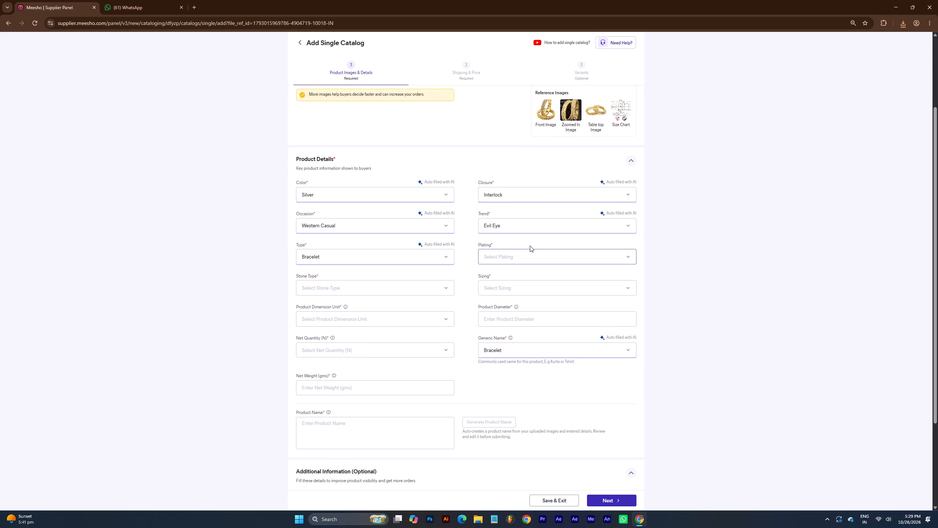
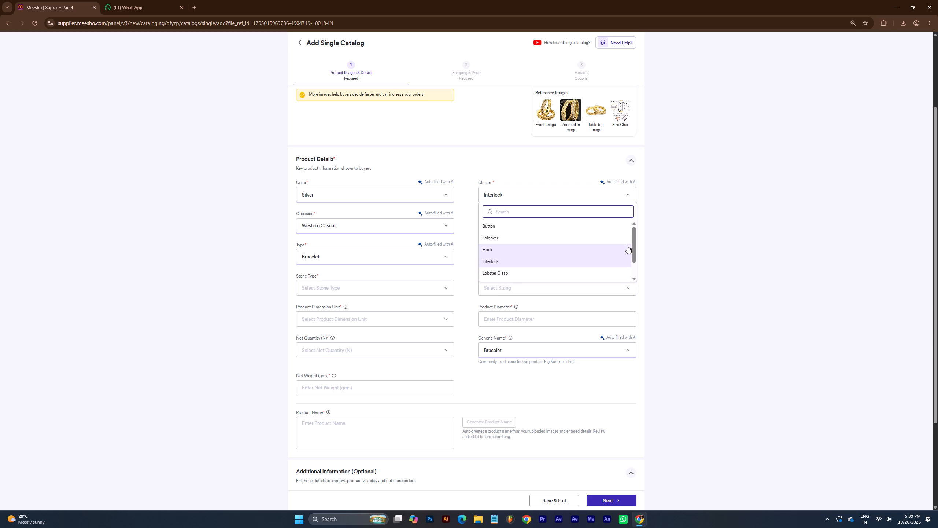
Change the bracelet's Closure to Slip On.
left_click_drag(634, 254, 635, 275)
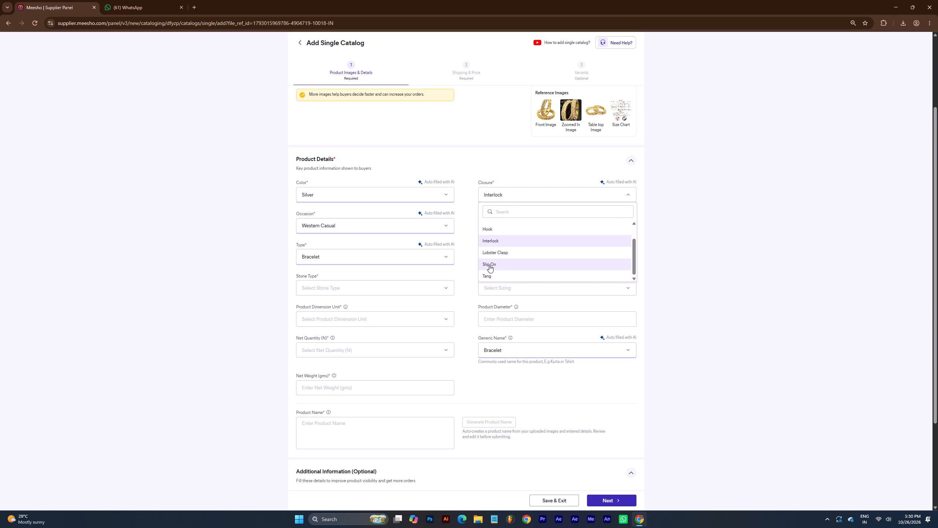
left_click(489, 265)
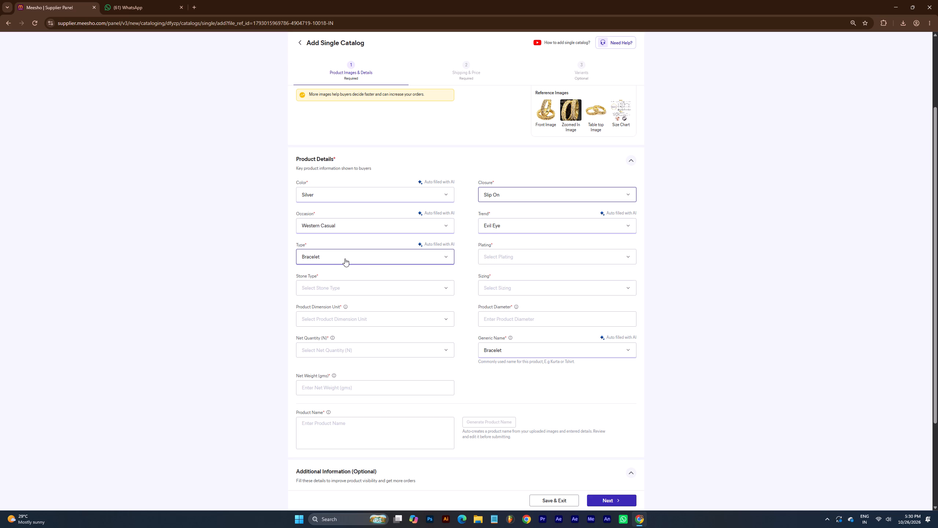
Set the bracelet's Plating to No Plating and its Stone Type to No Stone.
left_click(526, 256)
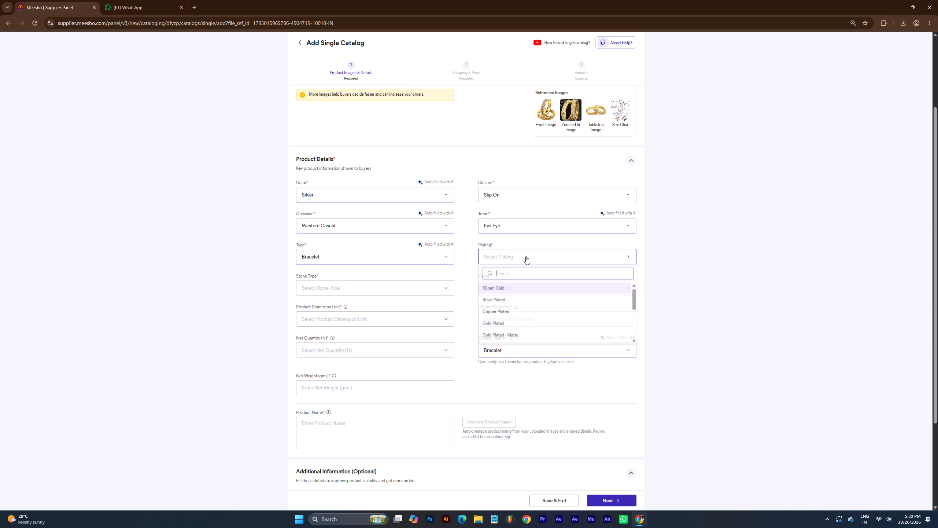
left_click(493, 276)
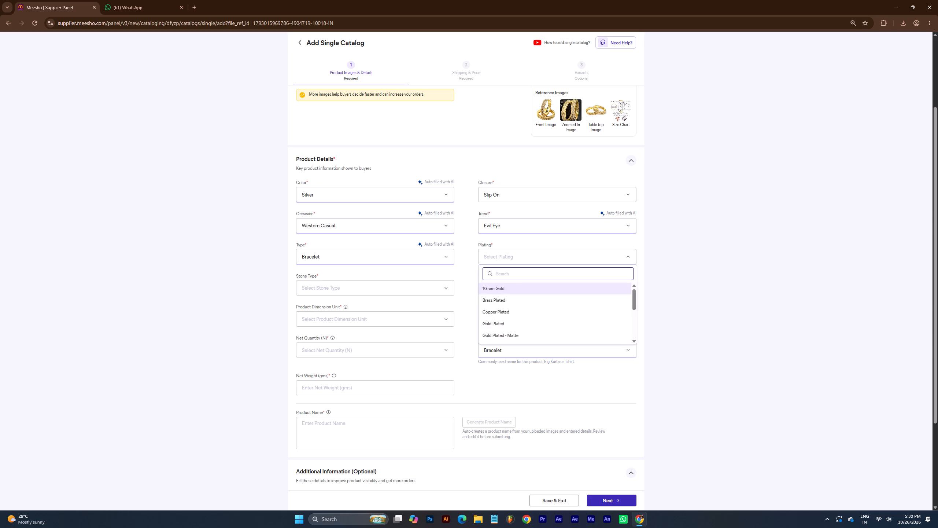
type("no")
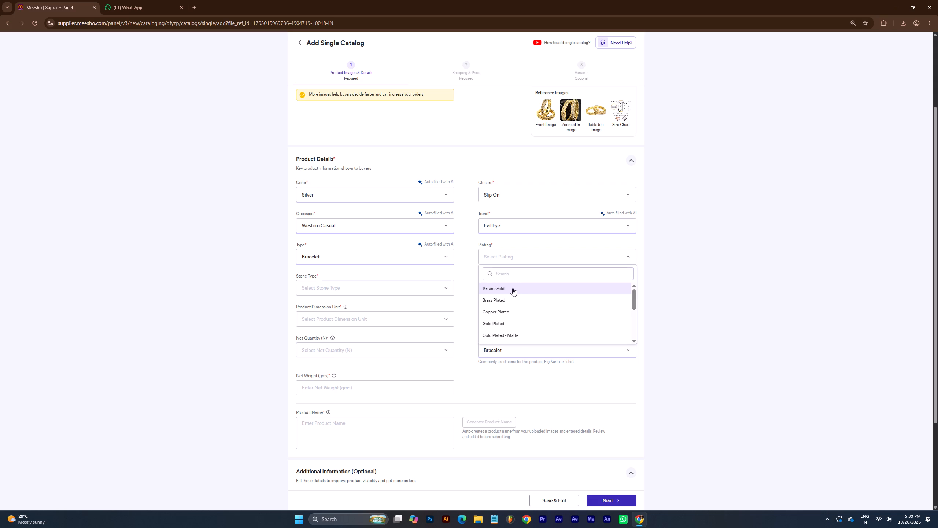
left_click(510, 276)
type("no")
left_click(514, 287)
left_click(377, 287)
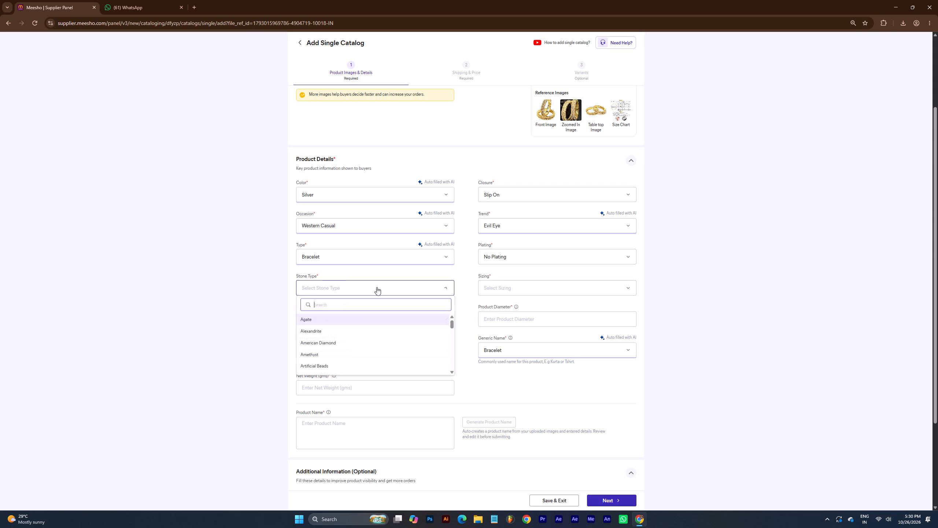
type("no")
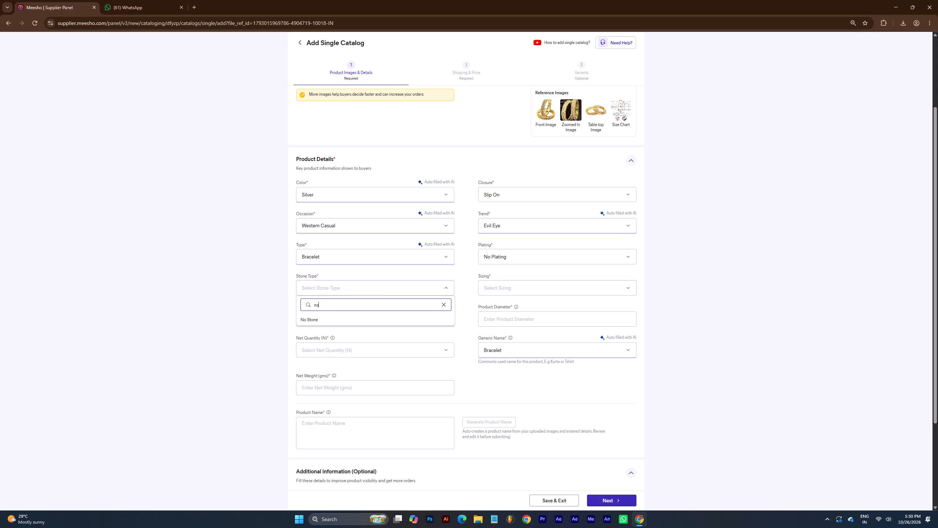
left_click(354, 323)
Set the bracelet's Sizing to Non-Adjustable and its Product Dimension Unit to cm.
left_click(502, 286)
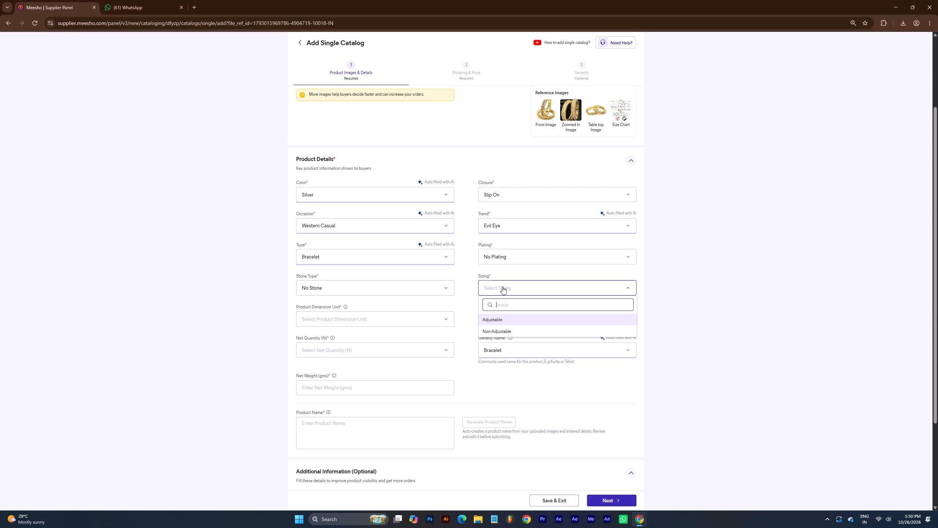
left_click(501, 319)
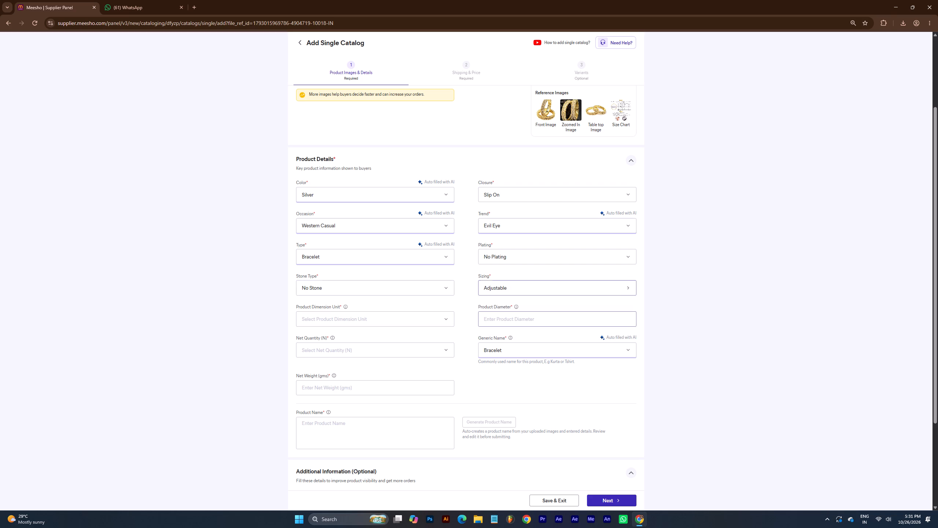
left_click(354, 320)
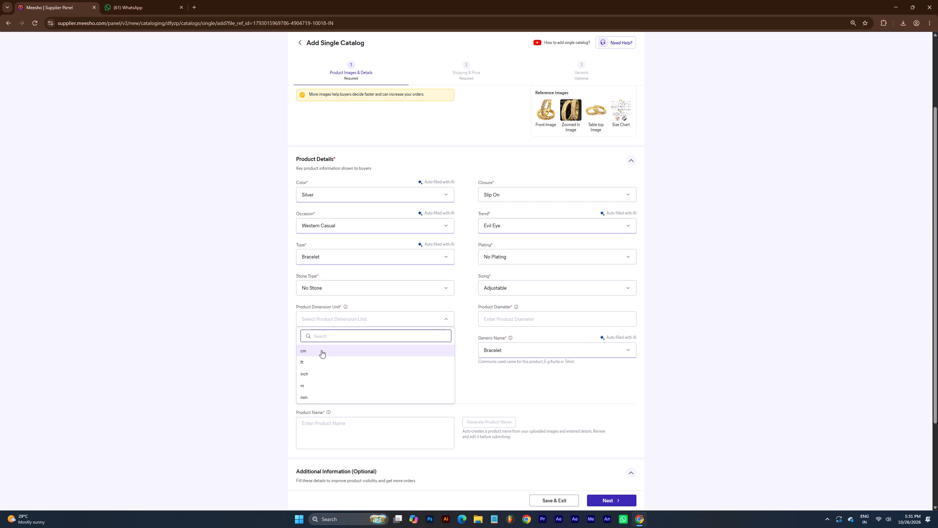
left_click(506, 286)
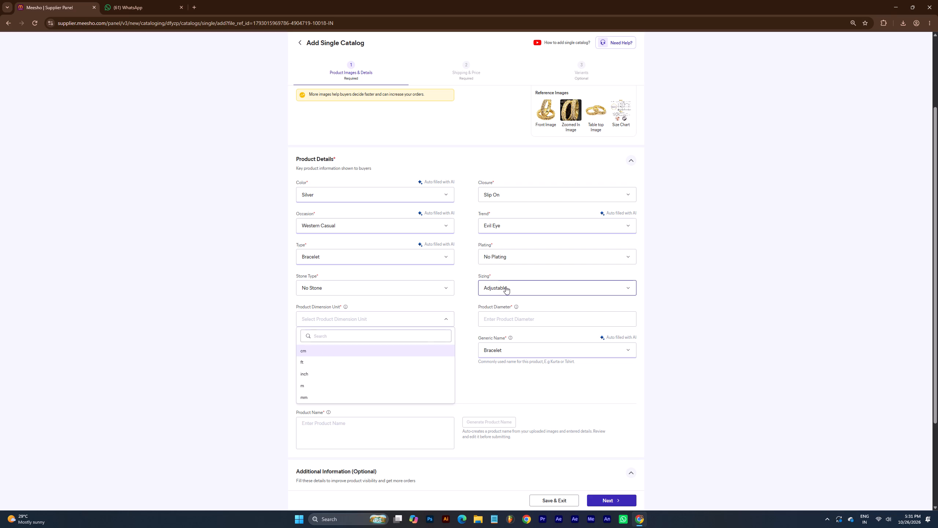
left_click(503, 337)
left_click(380, 319)
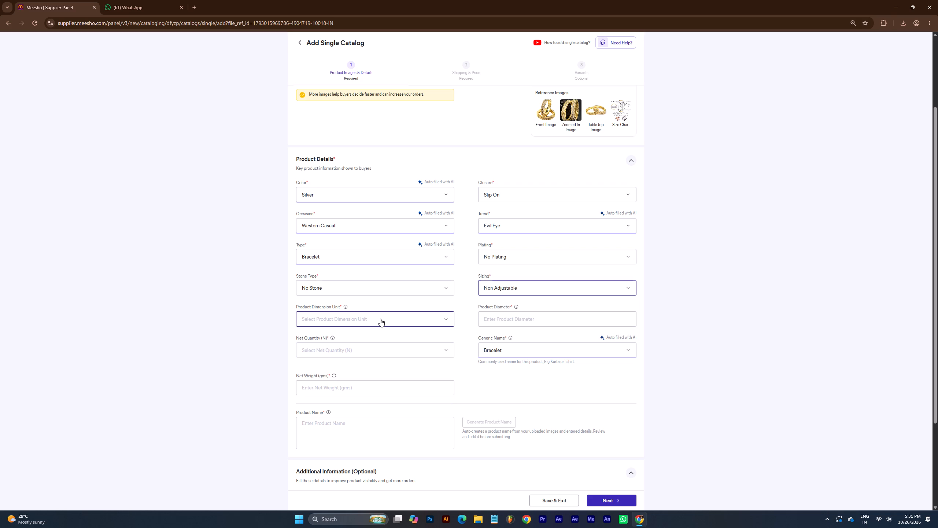
left_click(324, 351)
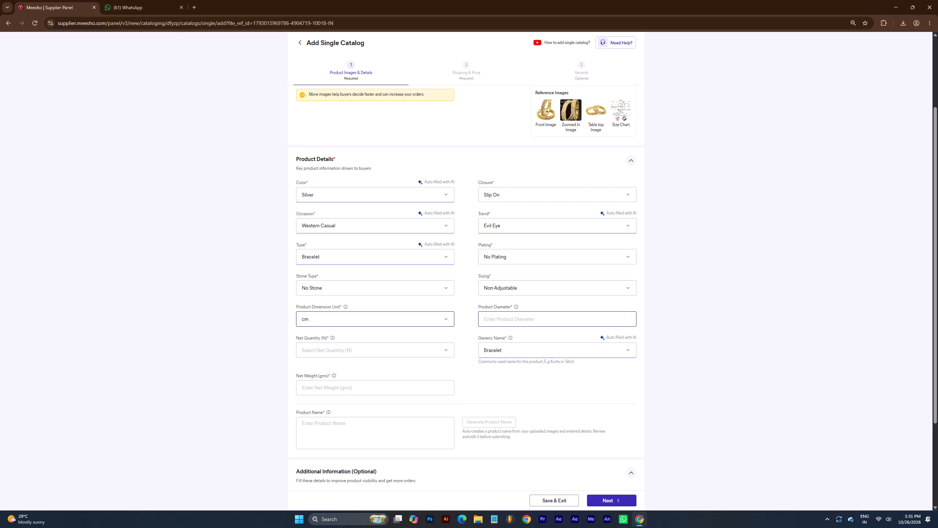
Begin filling in the bracelet's Product Diameter.
left_click(507, 320)
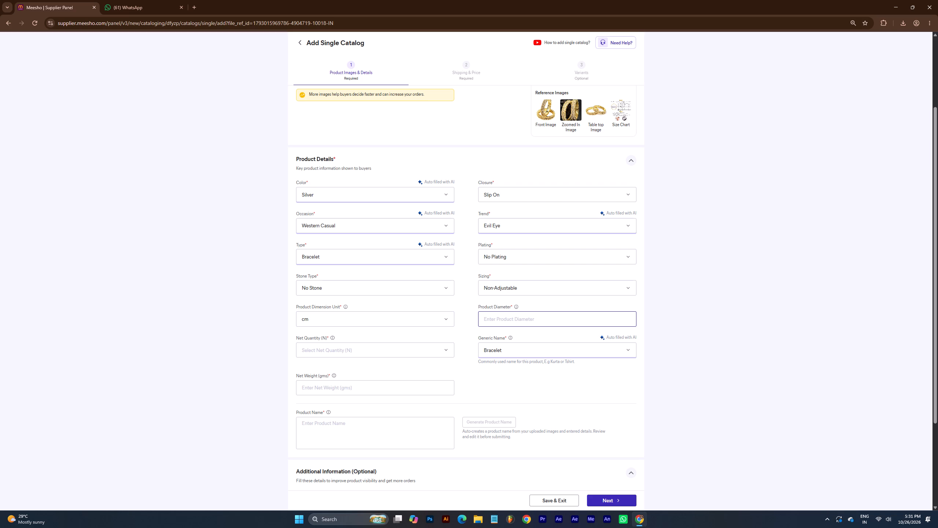
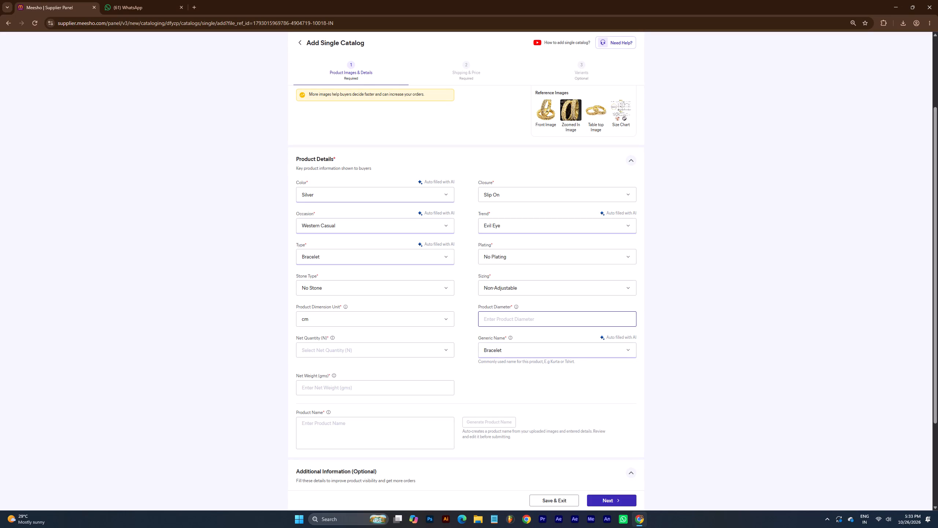
Set the bracelet's Product Diameter to 5.8 and its Net Quantity to 1.
left_click(497, 320)
type("5.8")
left_click(341, 352)
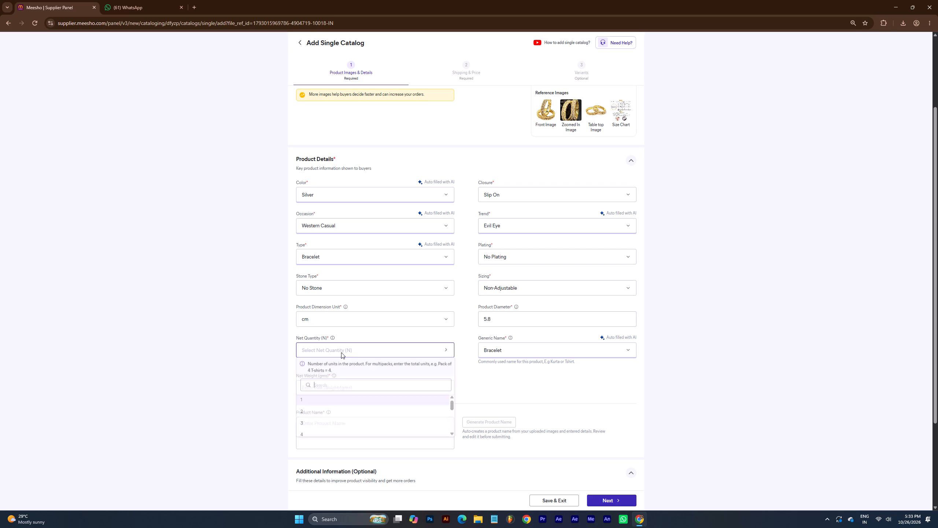
left_click(303, 400)
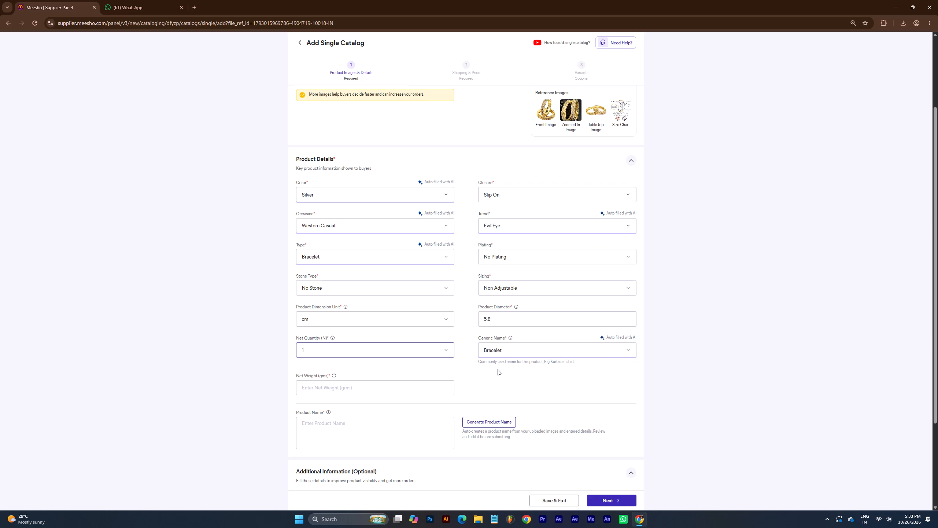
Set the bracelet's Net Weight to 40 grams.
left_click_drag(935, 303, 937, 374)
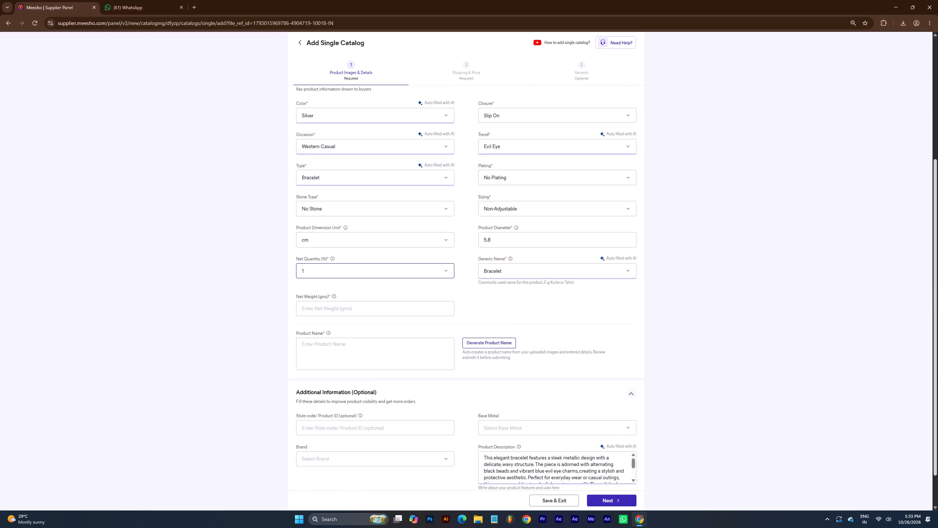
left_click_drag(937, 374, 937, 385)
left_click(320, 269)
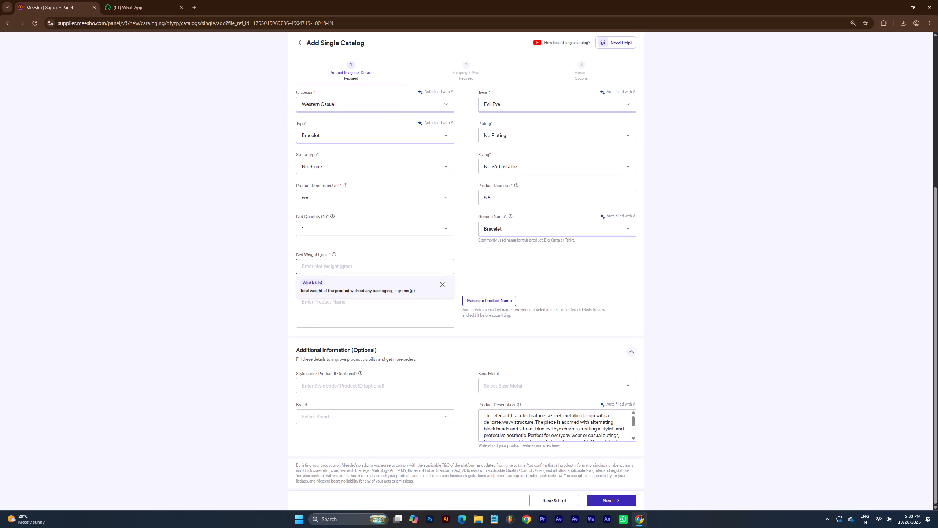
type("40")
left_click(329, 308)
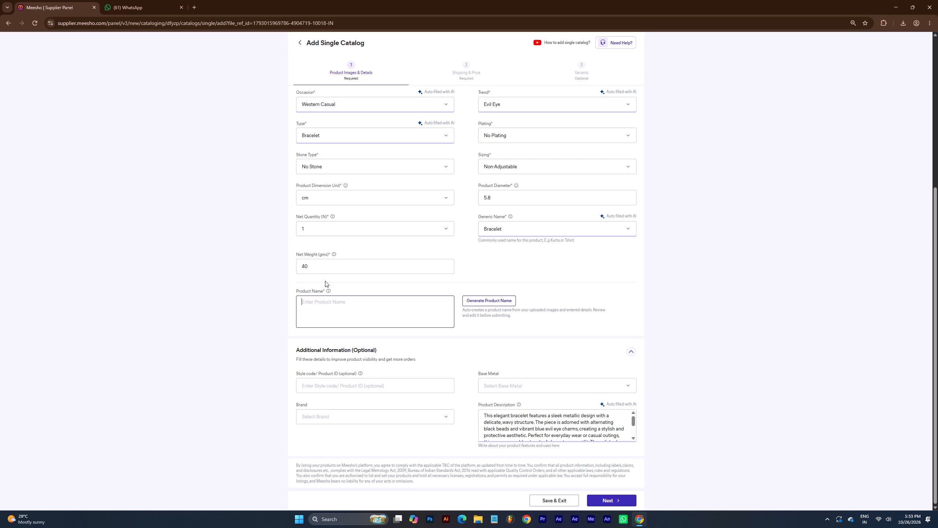
Change the bracelet's Net Weight to 50 grams.
left_click(333, 269)
left_click_drag(327, 269, 292, 265)
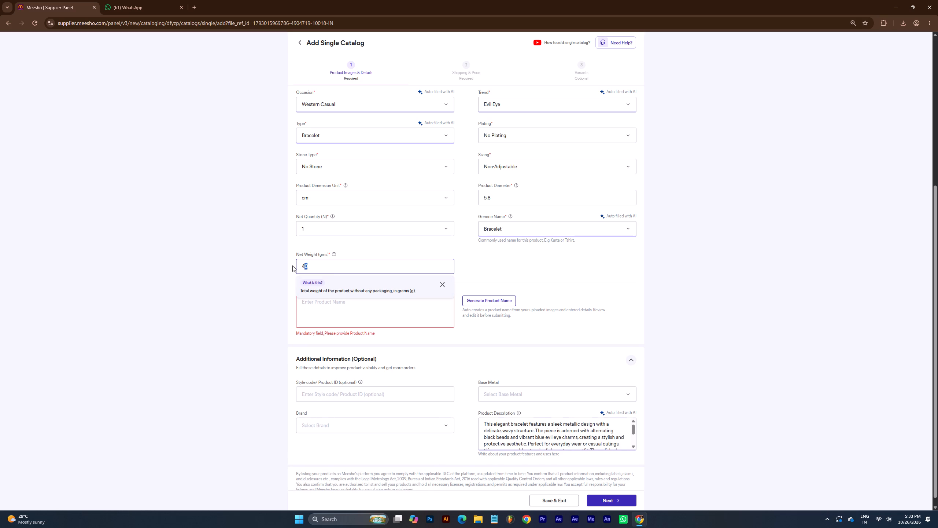
type("50")
Begin filling in the bracelet's Product Name.
left_click(323, 313)
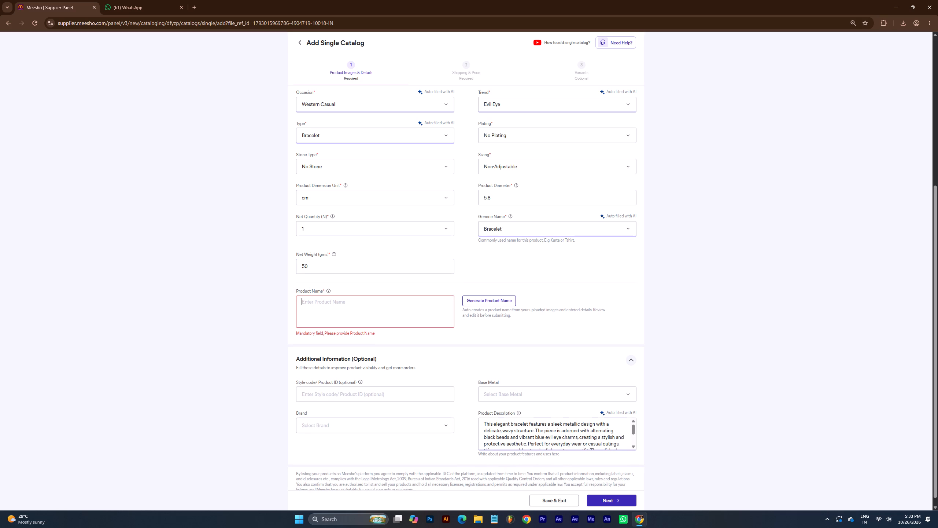
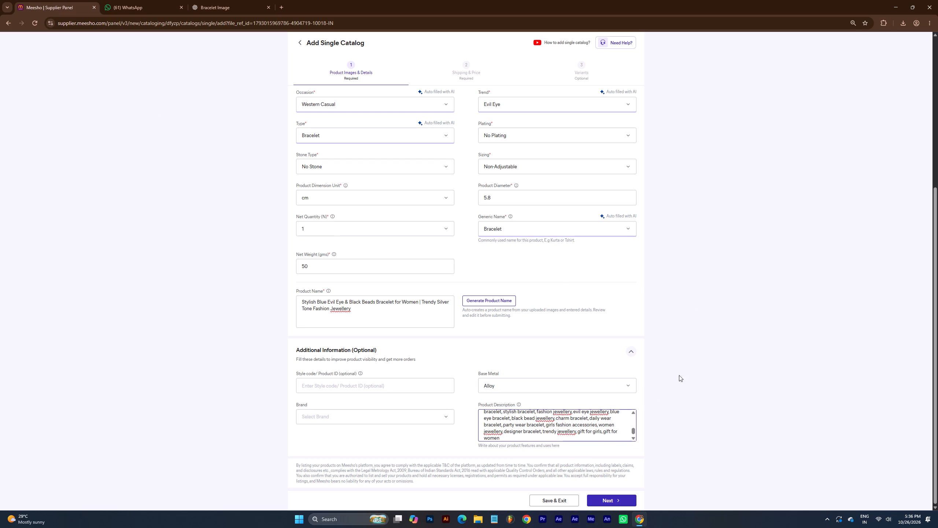
left_click(609, 502)
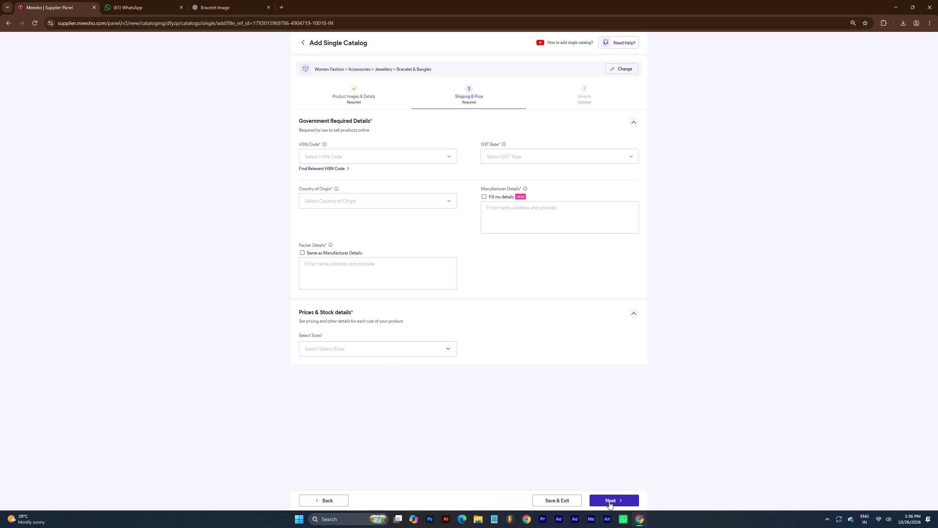
Fill the Government Required Details with HSN code 7117, GST rate 3 and India as country of origin.
left_click(355, 155)
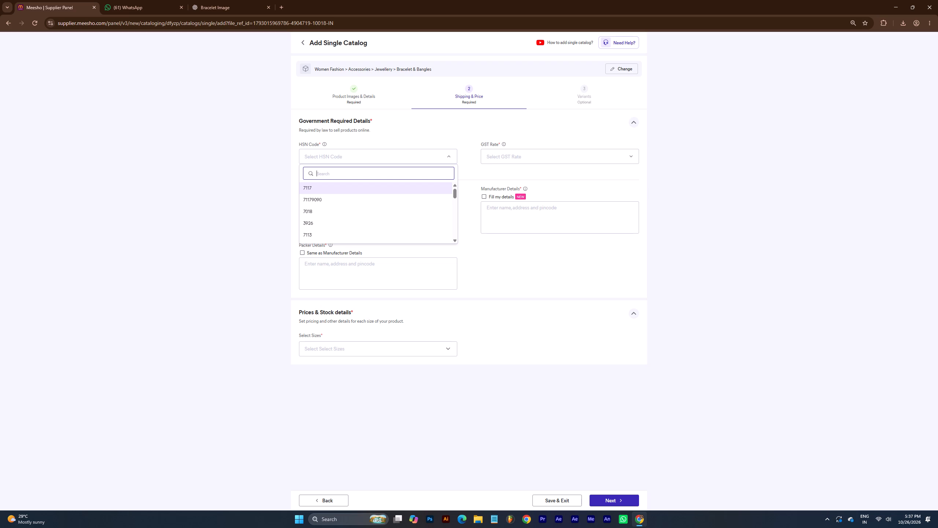
left_click(344, 186)
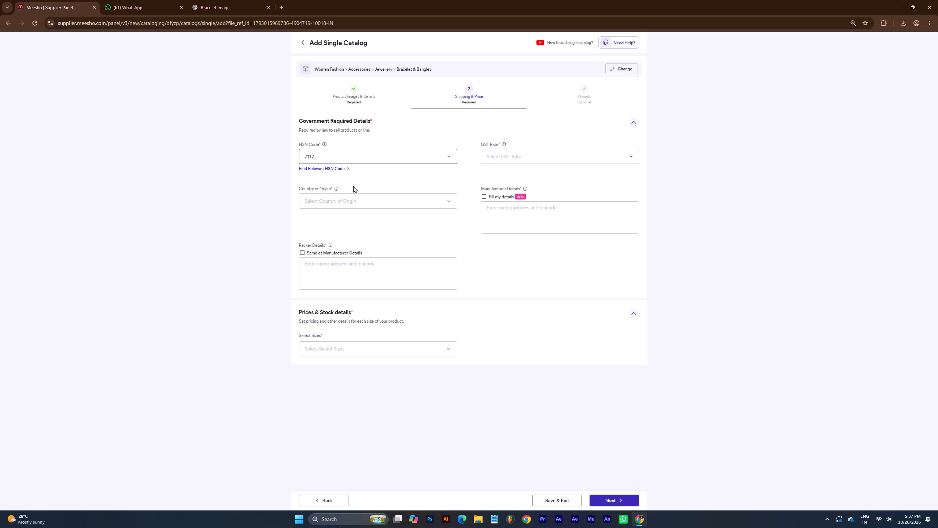
left_click(518, 153)
left_click(492, 198)
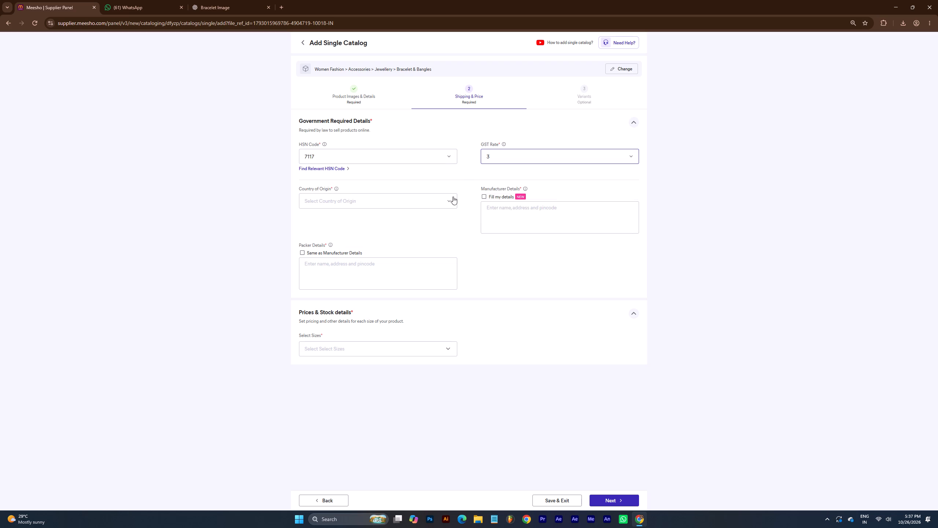
left_click(355, 205)
left_click(353, 231)
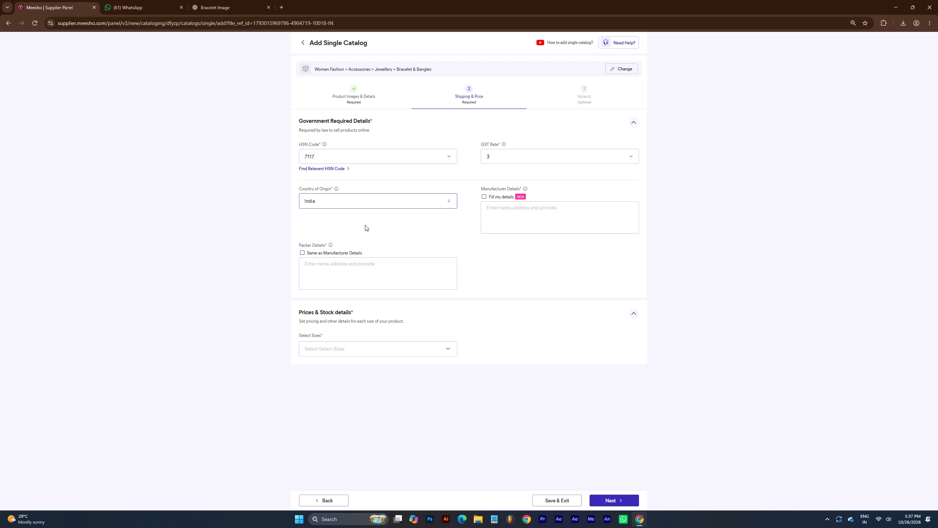
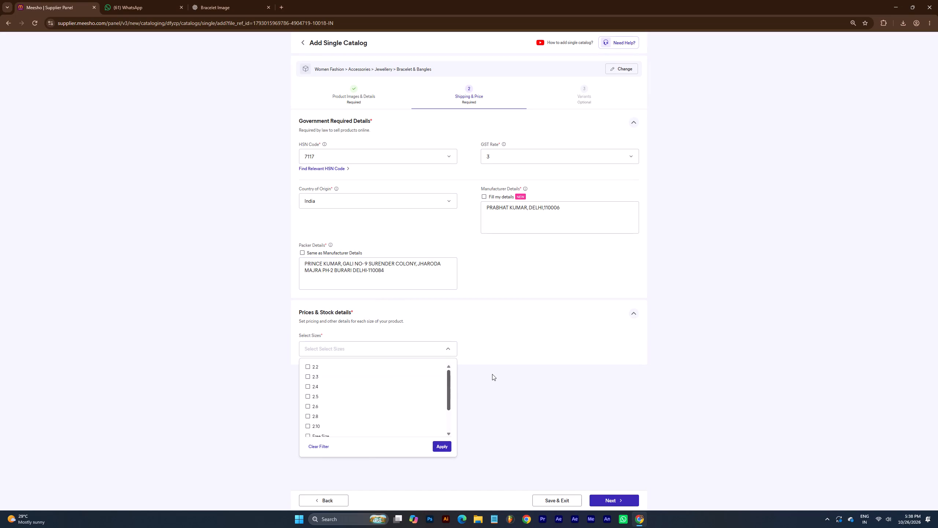
Select Free Size as the bracelet's size in the Prices & Stock details.
left_click_drag(448, 392, 467, 417)
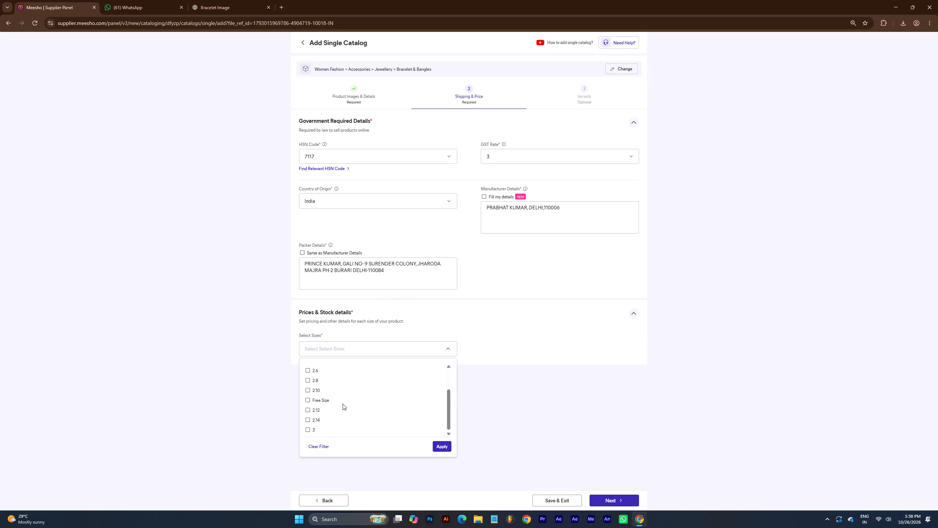
left_click(343, 401)
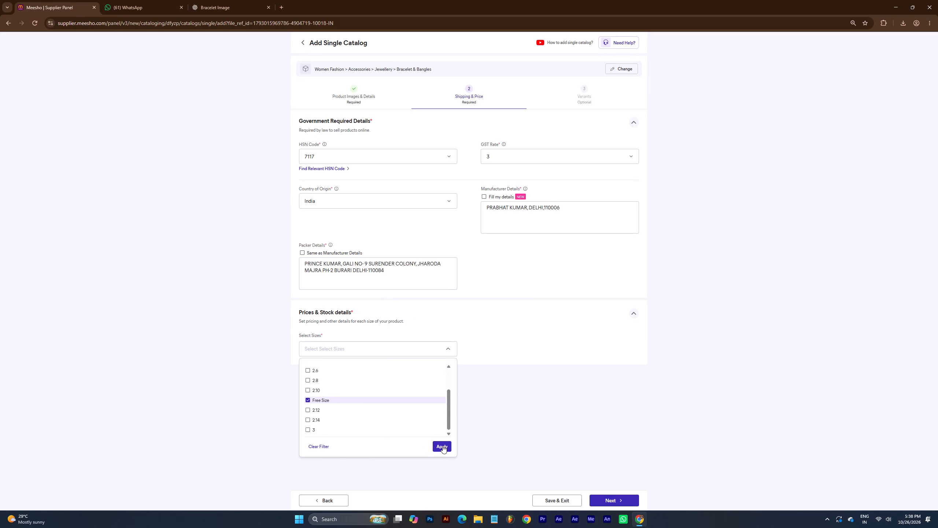
Apply Free Size as the bracelet's selected size in the Prices & Stock details.
left_click(443, 445)
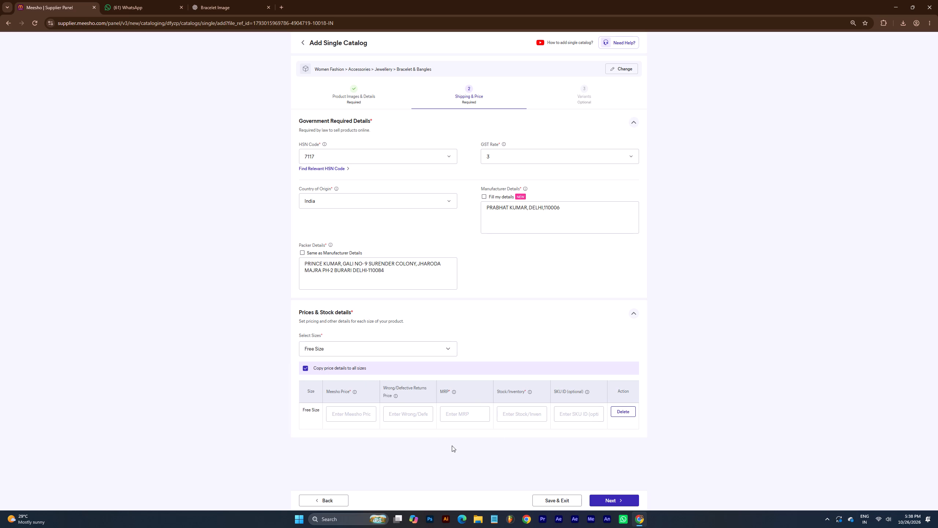
Enter a Meesho Price beginning with 1 for the Free Size row.
left_click(337, 414)
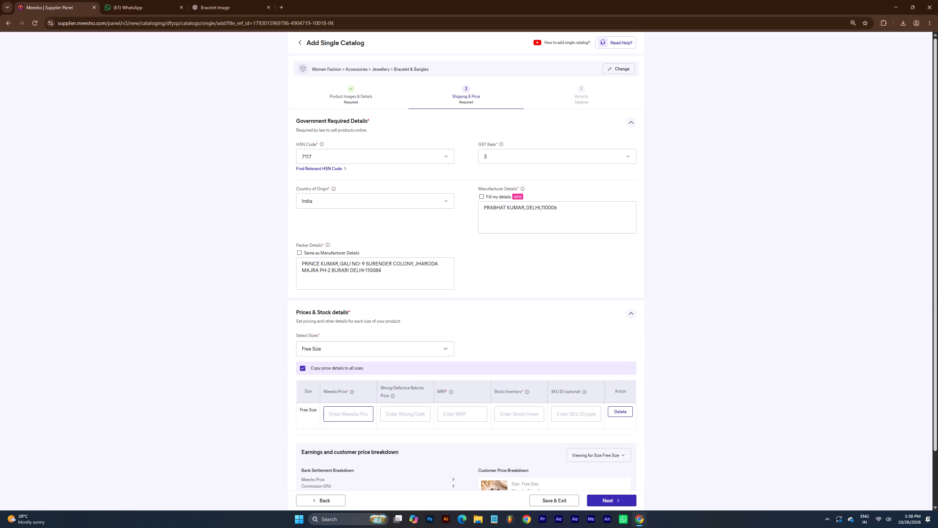
left_click_drag(935, 309, 935, 426)
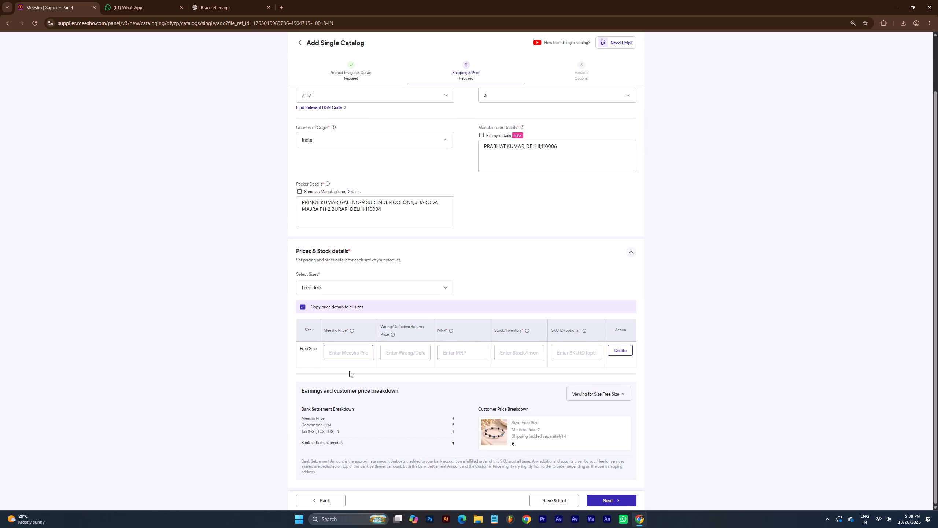
key("1")
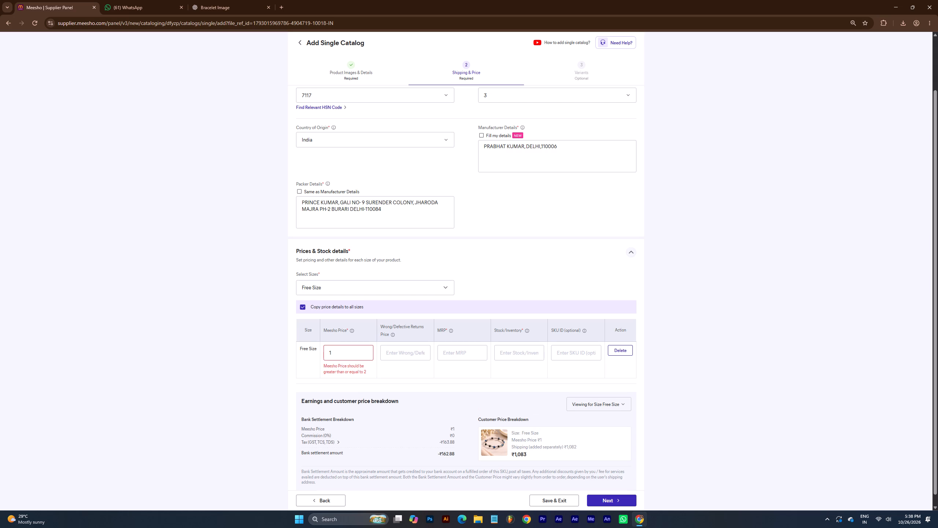
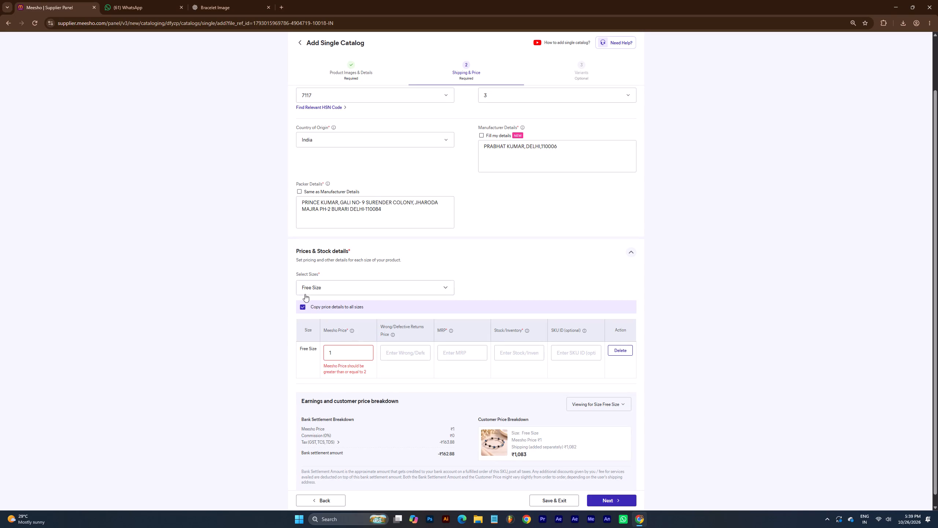
Clear Free Size from the selected sizes in the Prices & Stock details and apply the change.
left_click(325, 289)
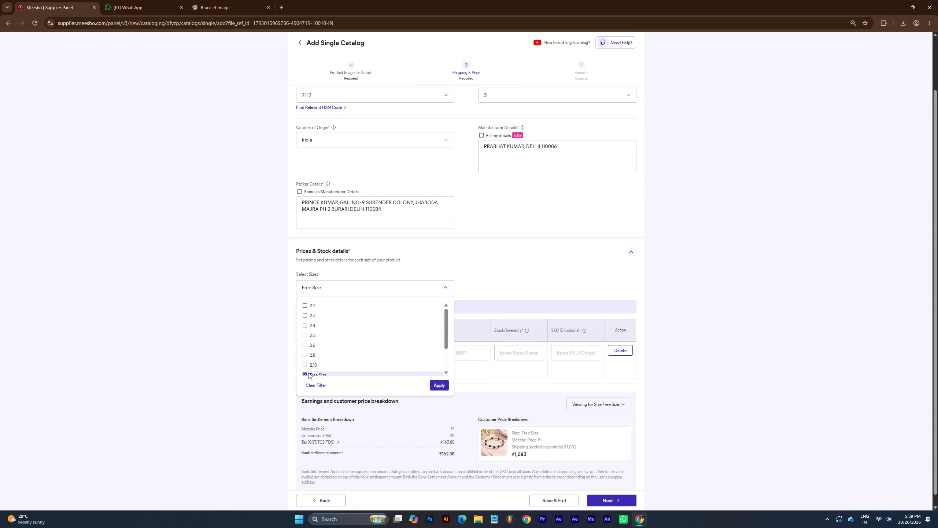
left_click(305, 375)
left_click(442, 386)
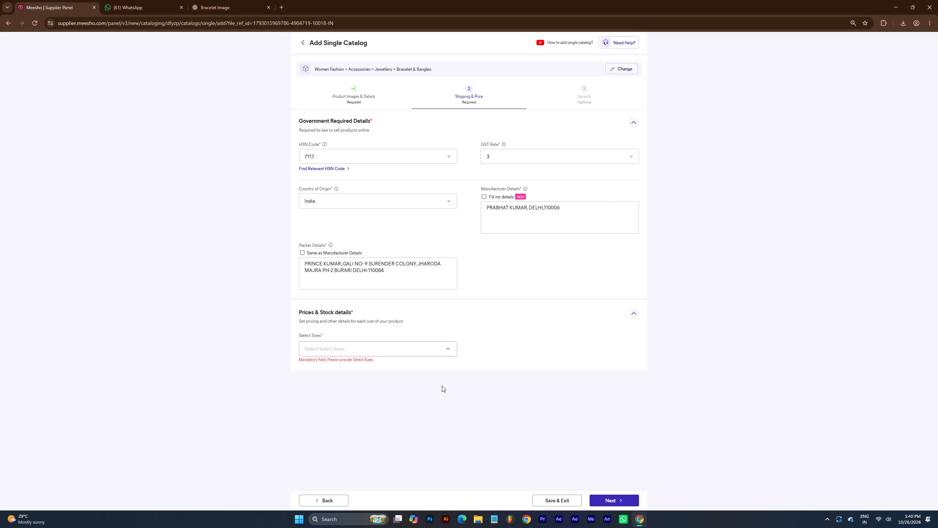
Return to the Product Images & Details stage and start replacing the bracelet's front image.
left_click(362, 92)
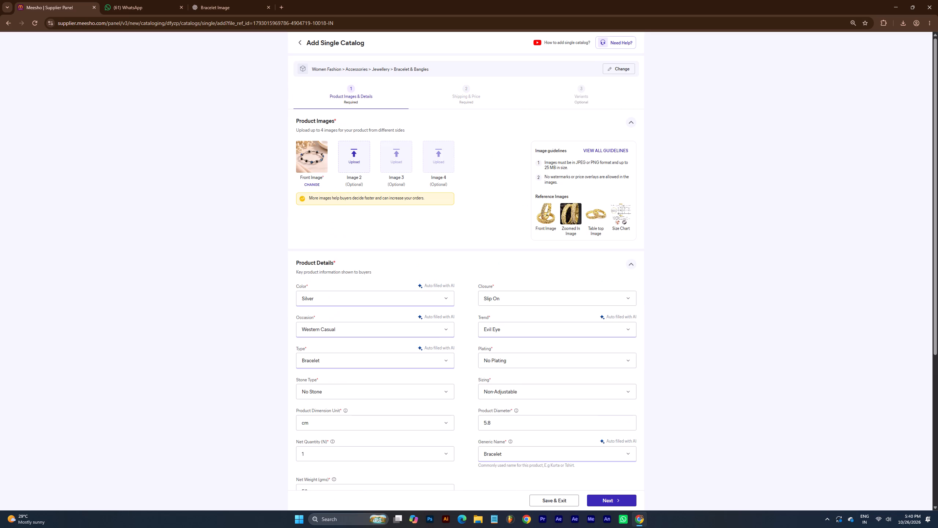
left_click(315, 185)
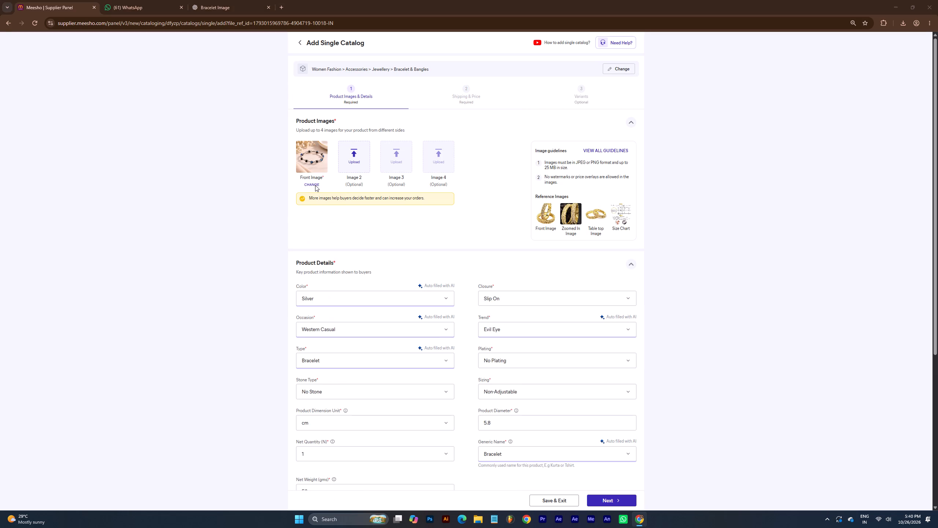
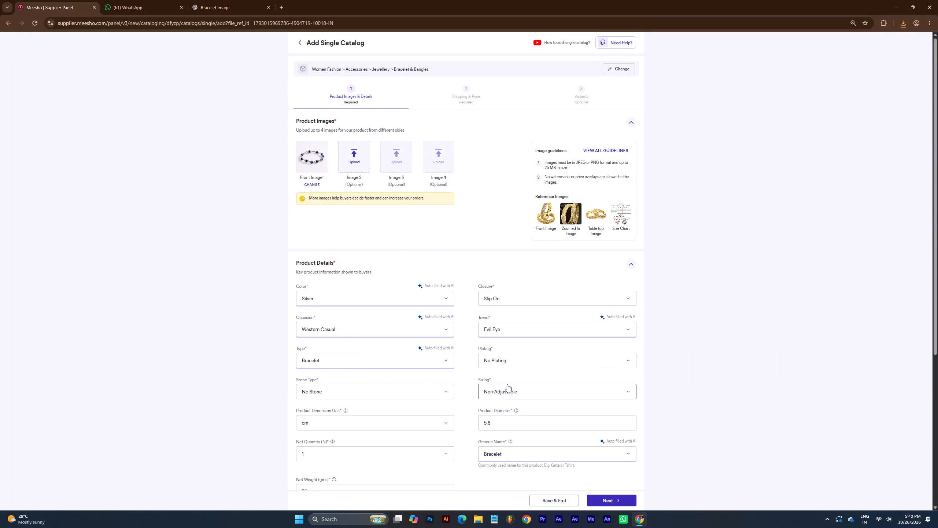
Advance to the Shipping & Price stage and apply Free Size as the selected size in Prices & Stock details.
left_click(616, 503)
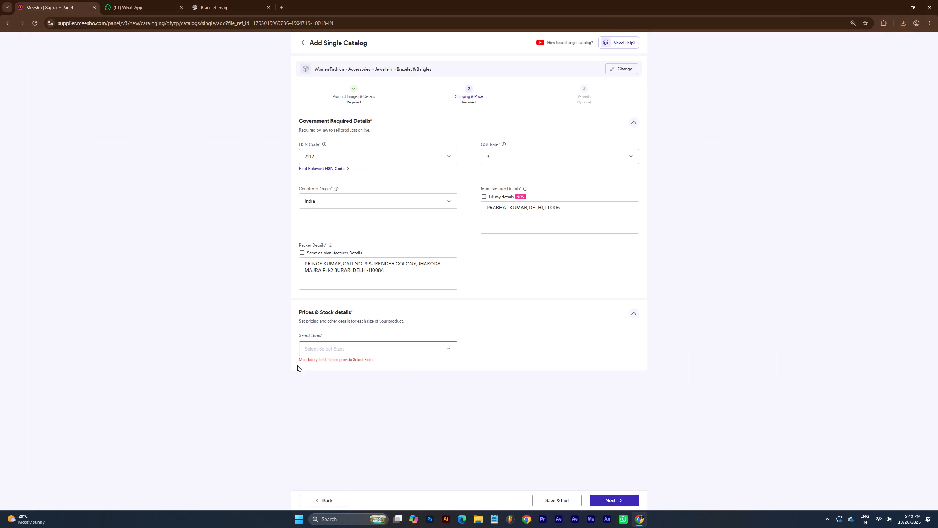
left_click(343, 352)
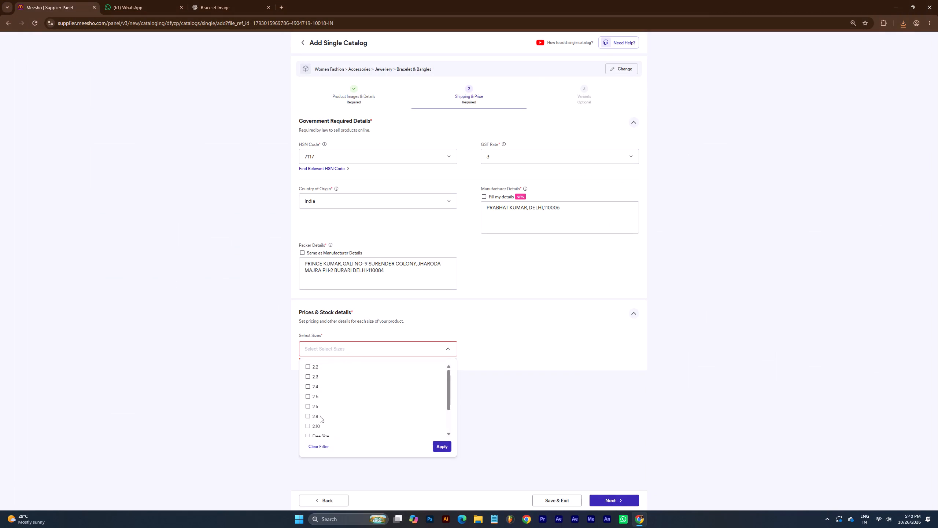
left_click(321, 434)
left_click(444, 448)
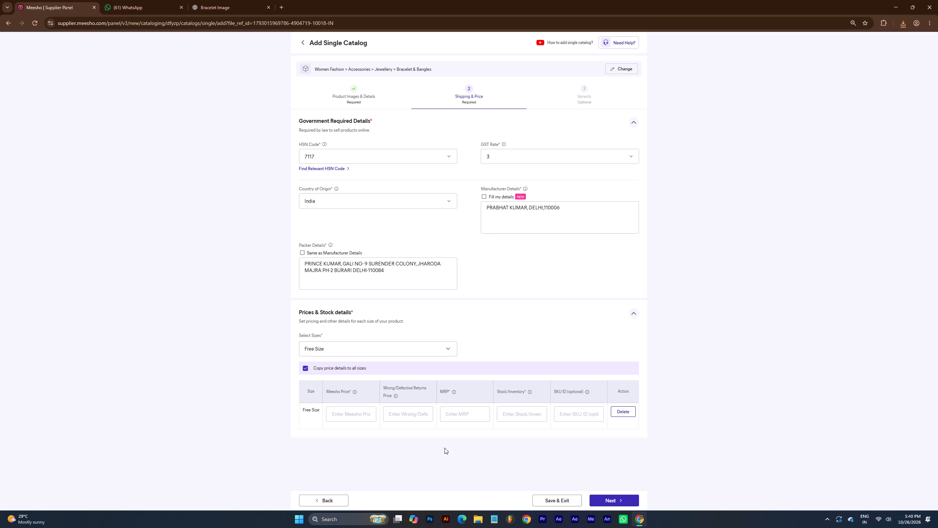
For Free Size, set the Meesho Price to 75 and the Wrong/Defective Returns Price to 73.
left_click(351, 417)
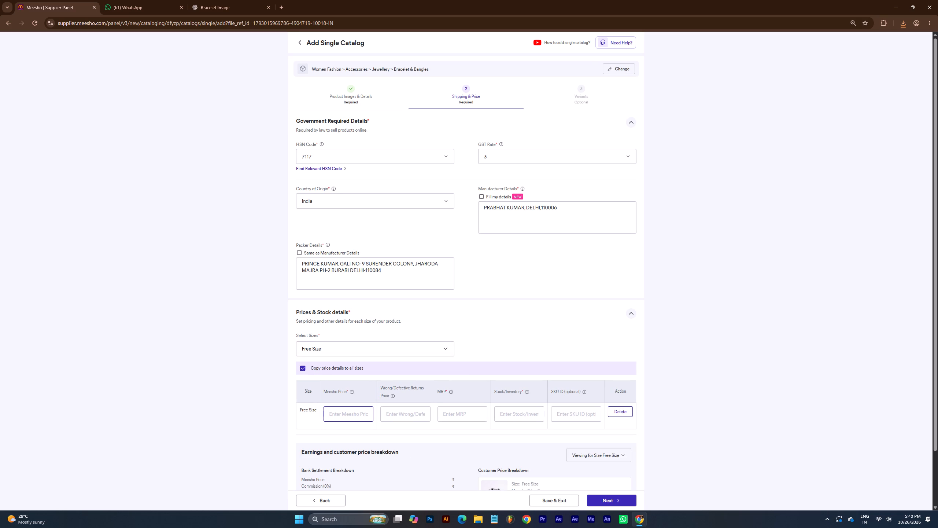
left_click_drag(936, 356, 937, 423)
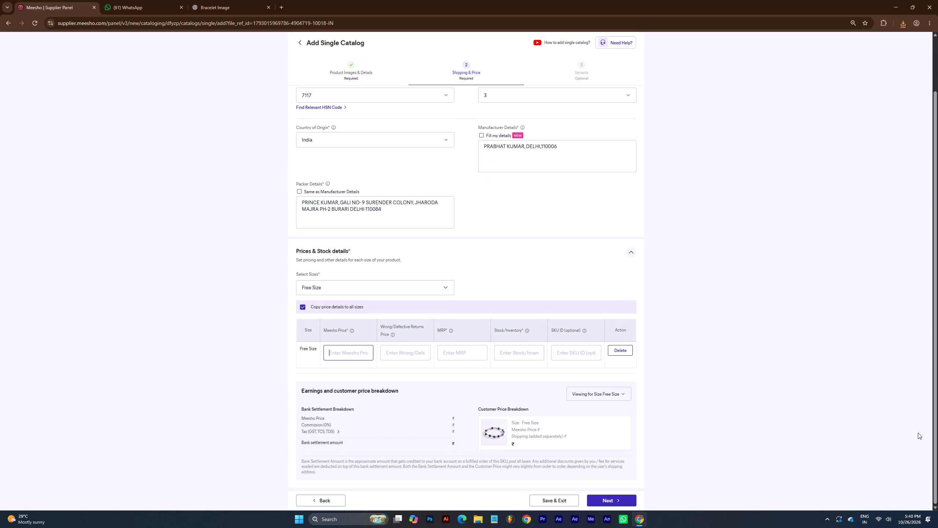
key("1")
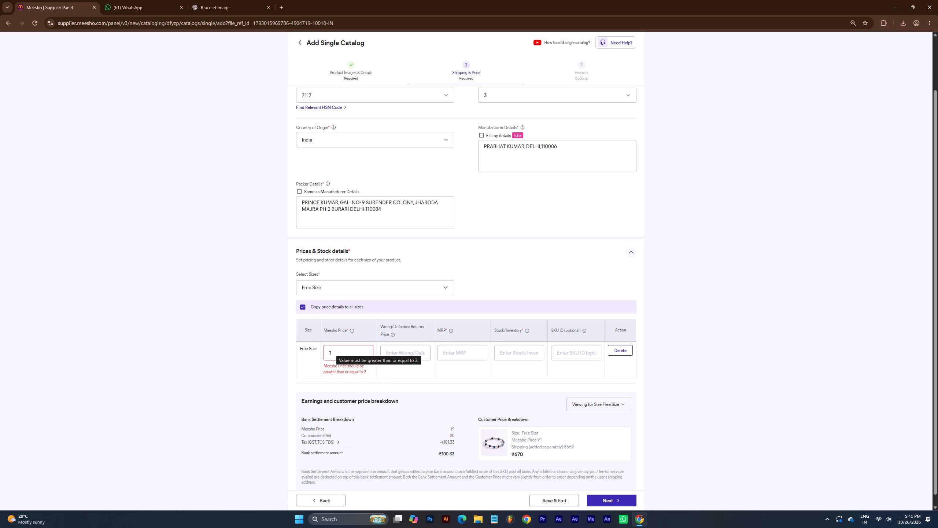
left_click(338, 354)
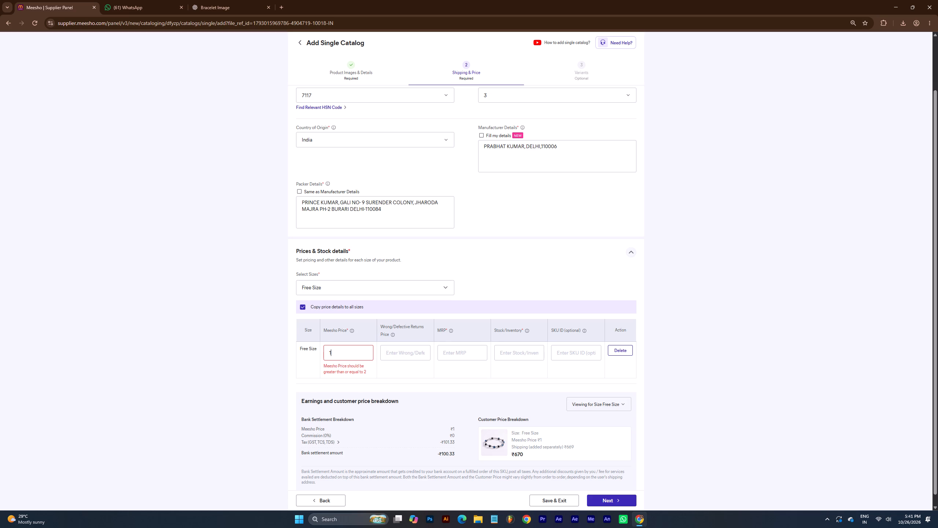
key("BackSpace")
type("75")
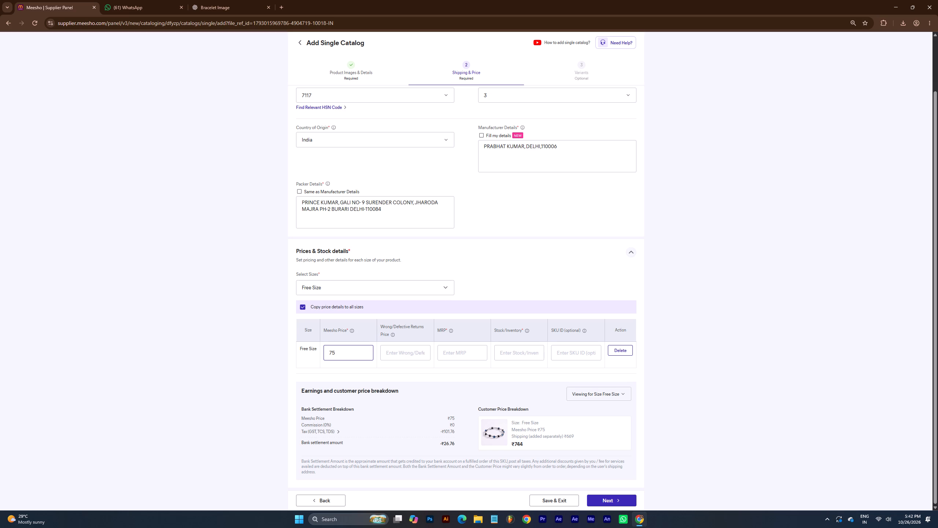
left_click(406, 357)
key("BackSpace")
key("BackSpace")
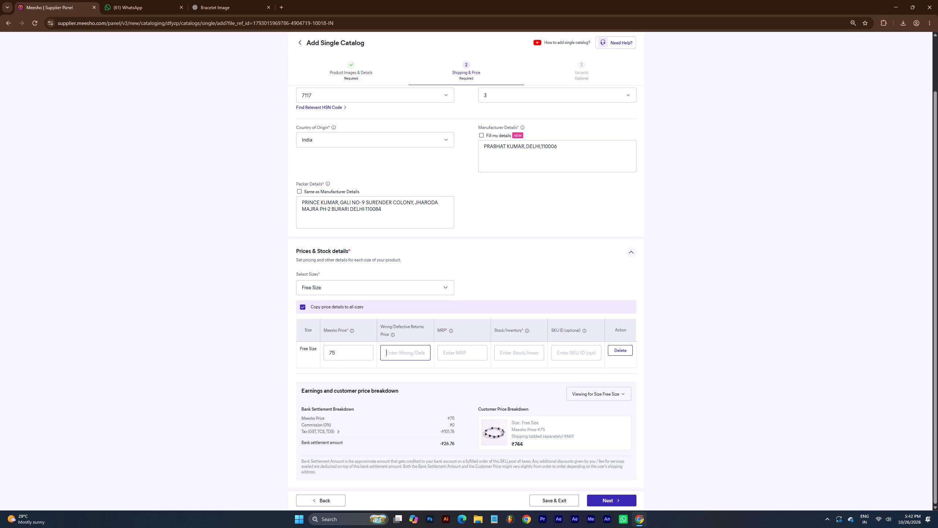
type("73")
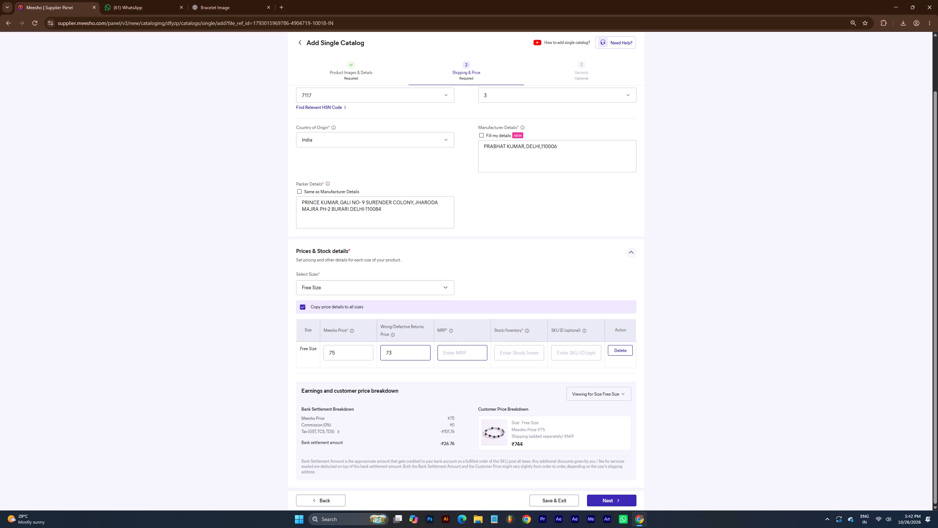
Set the Free Size MRP to 200 and its Stock/Inventory to 896.
left_click(458, 352)
type("200")
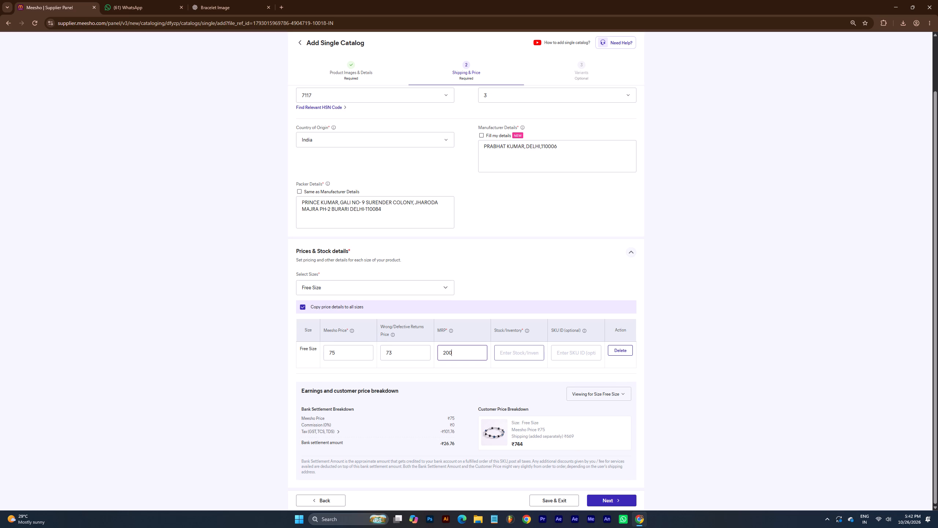
left_click(518, 348)
type("99")
key("BackSpace")
key("BackSpace")
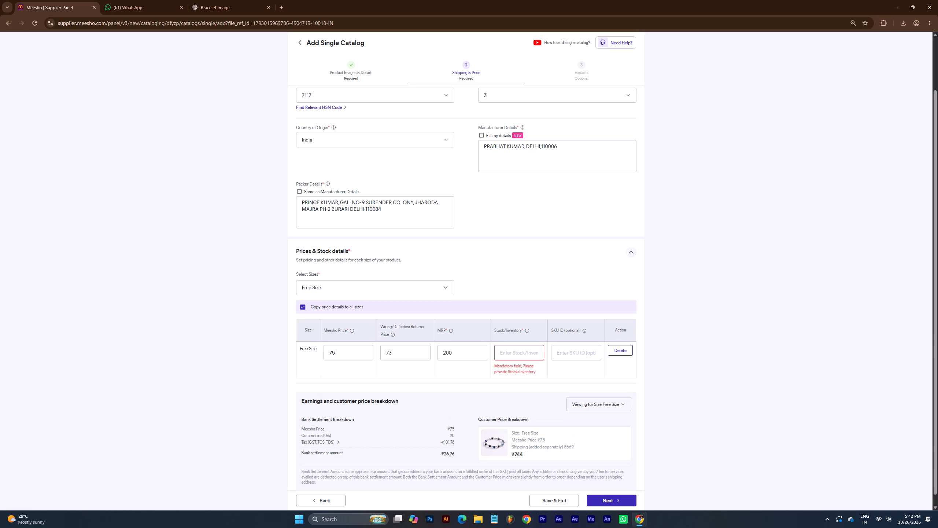
key("8")
type("96")
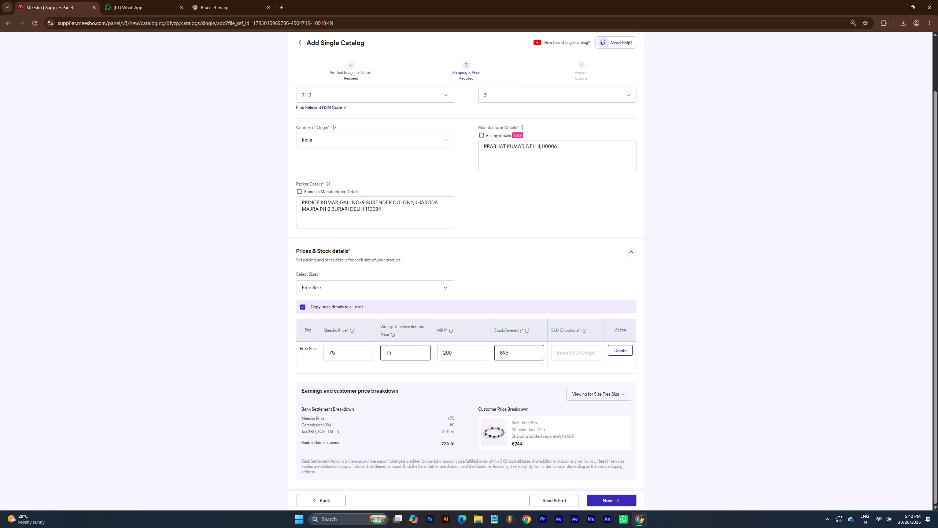
Go back to Product Images & Details, upload the photo of the bracelet worn on a wrist as Image 2, and return to Shipping & Price.
left_click(336, 79)
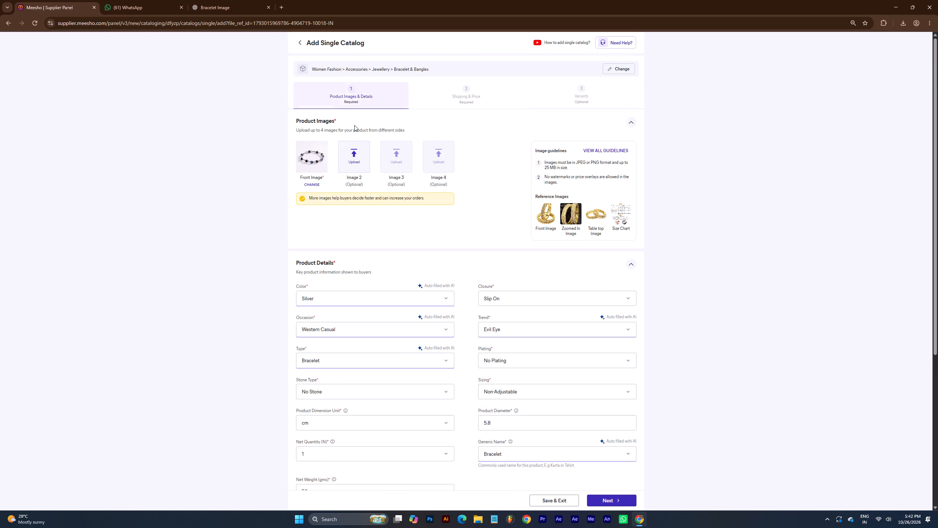
left_click(351, 156)
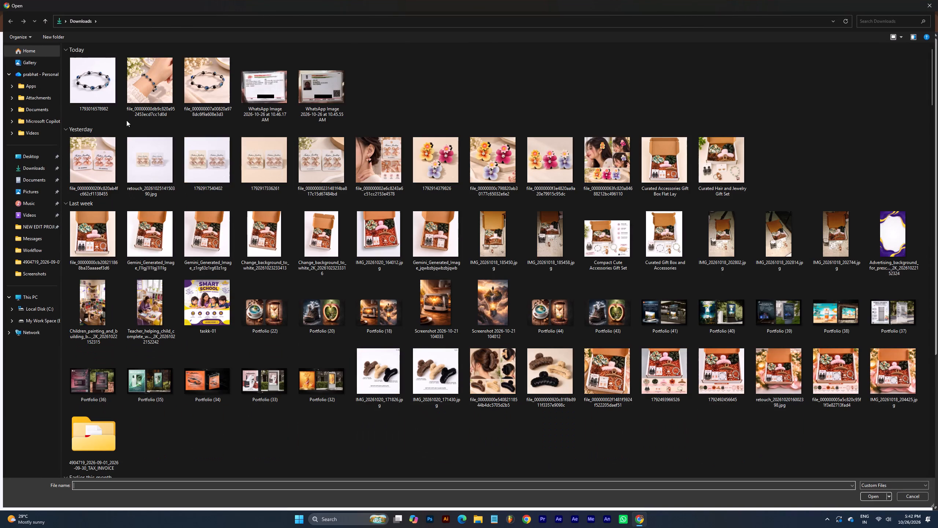
double_click(152, 74)
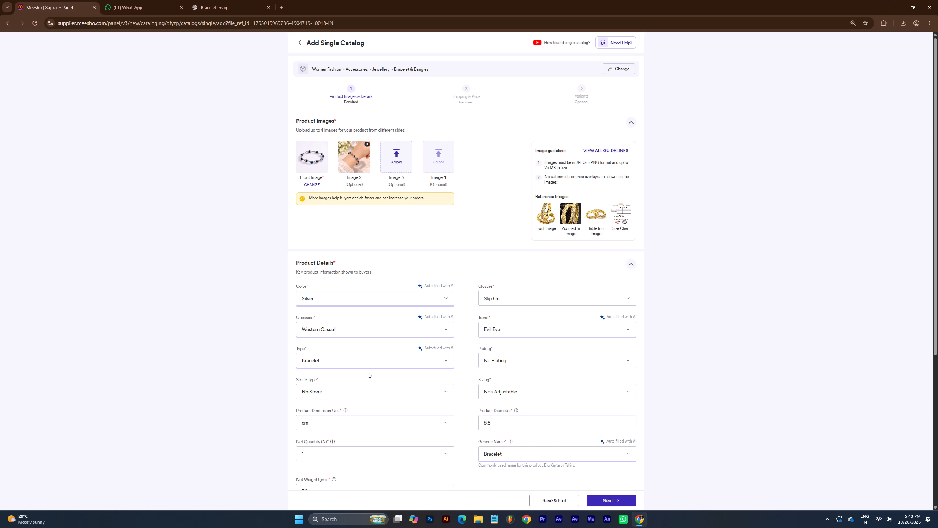
left_click(603, 502)
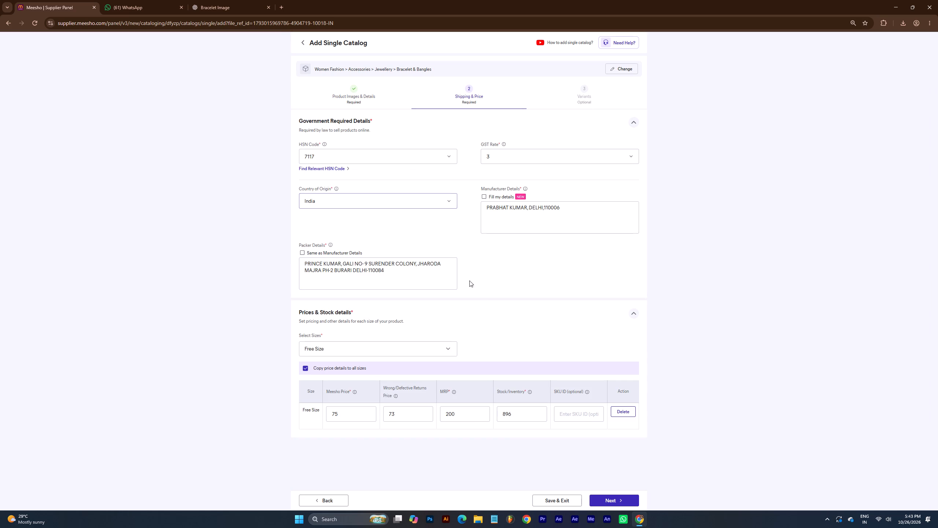
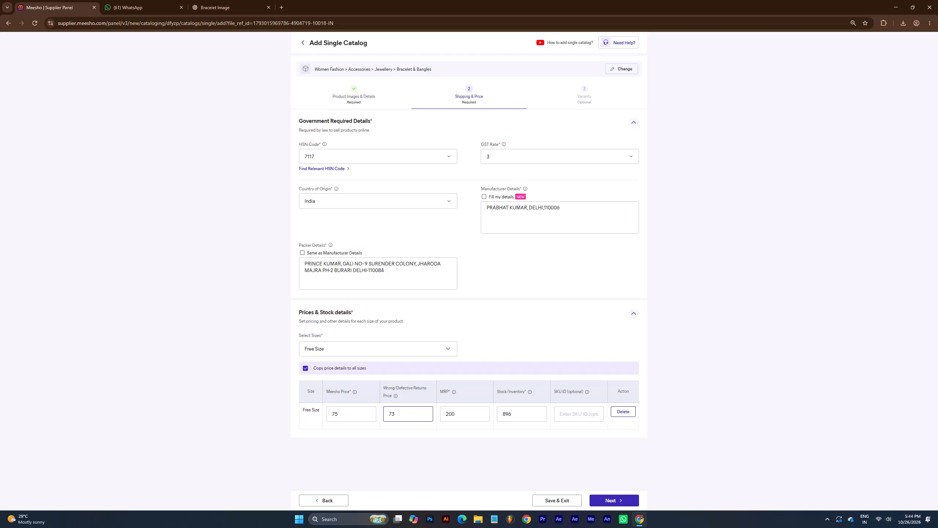
For Free Size, change the Meesho Price to 65 and the Wrong/Defective Returns Price to 63.
left_click(347, 414)
key("BackSpace")
key("BackSpace")
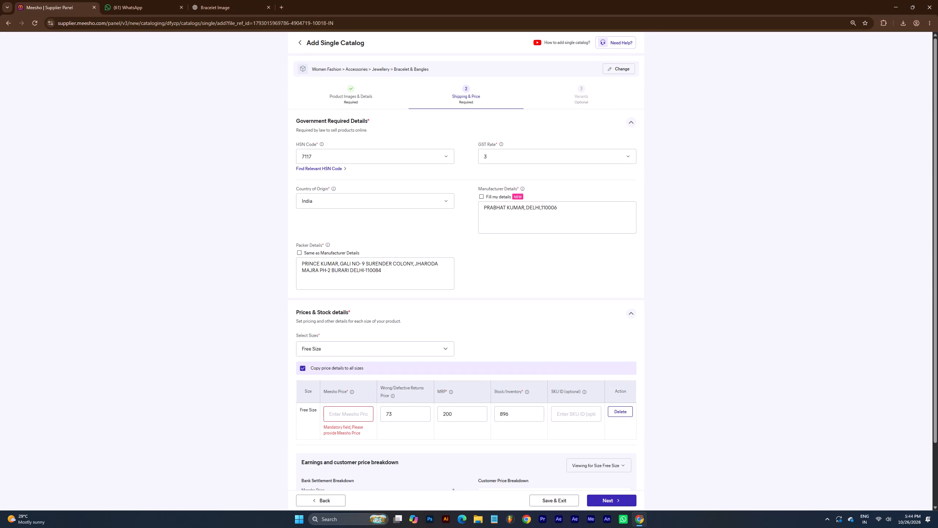
type("65")
left_click_drag(409, 415, 380, 411)
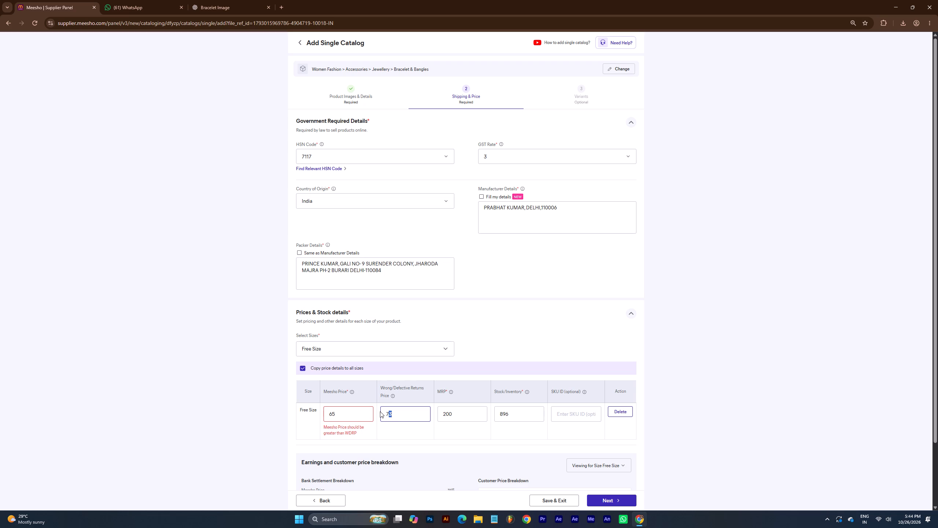
type("63")
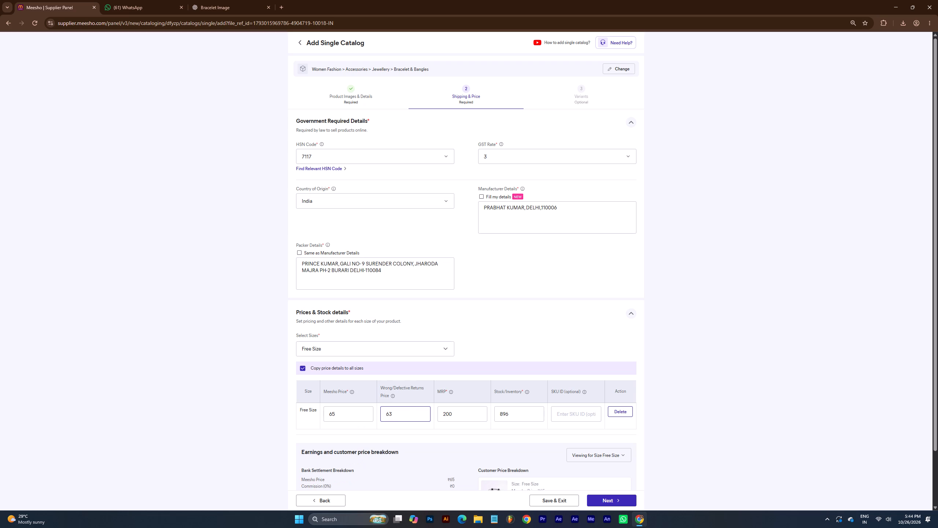
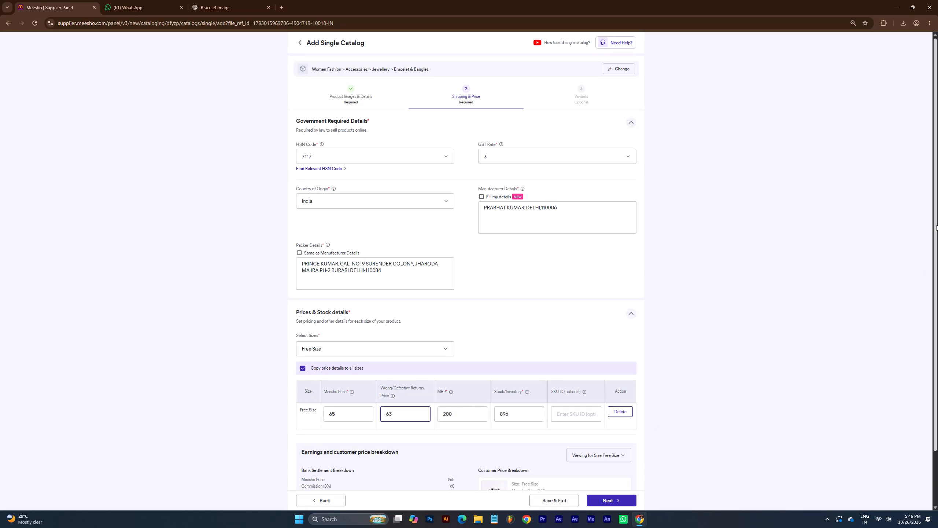
Check the earnings and customer price breakdown for Free Size and proceed to the optional Variants stage.
left_click_drag(937, 263, 937, 416)
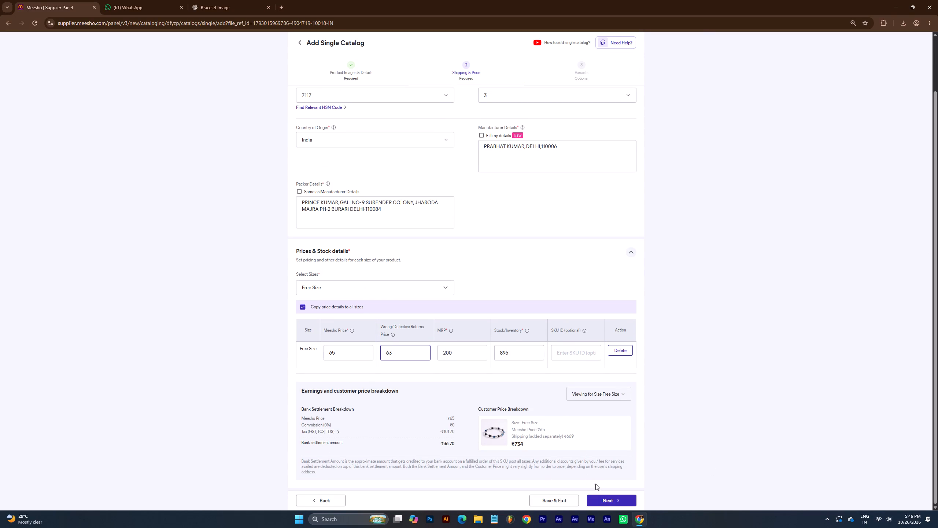
left_click(608, 502)
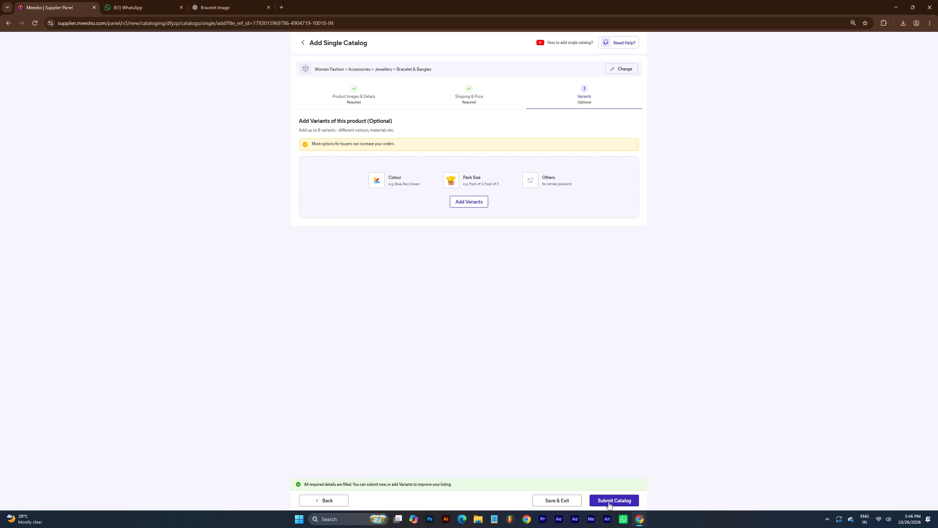
Reopen the Shipping & Price stage to recheck the entered details, and return to the Variants stage.
left_click(464, 83)
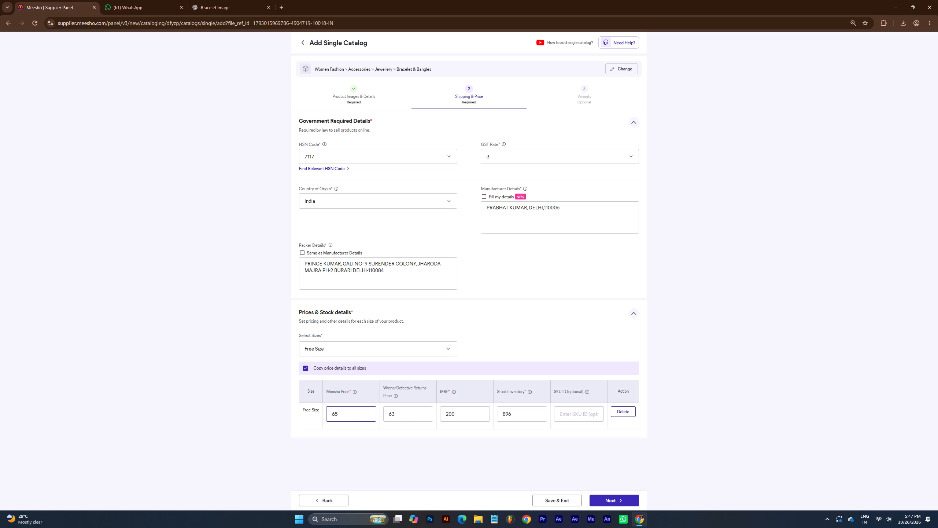
left_click(616, 502)
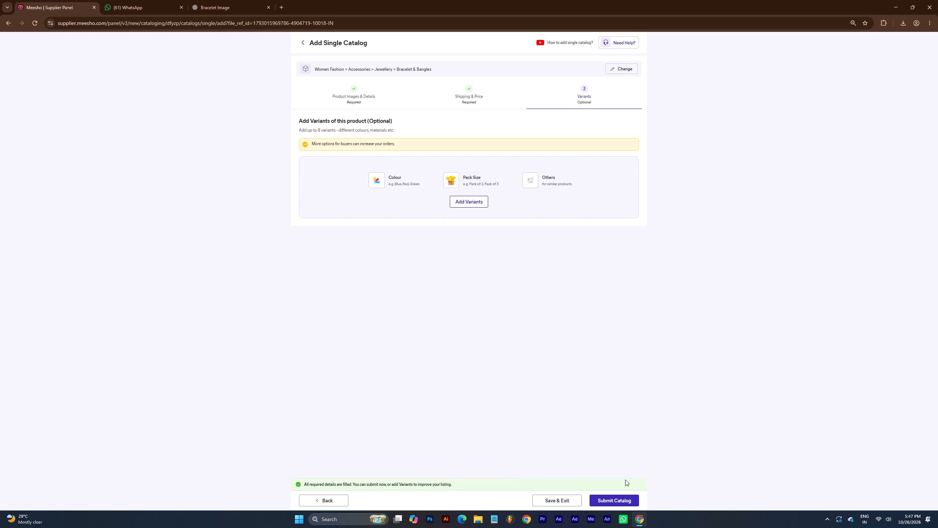
Submit the bracelet catalog for quality check without adding variants, and dismiss the ad campaign offer.
left_click(606, 500)
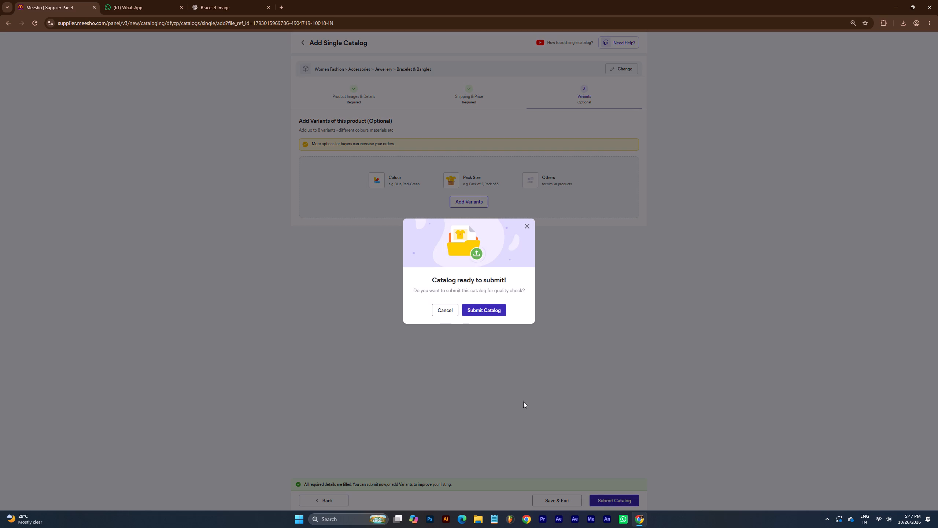
left_click(482, 310)
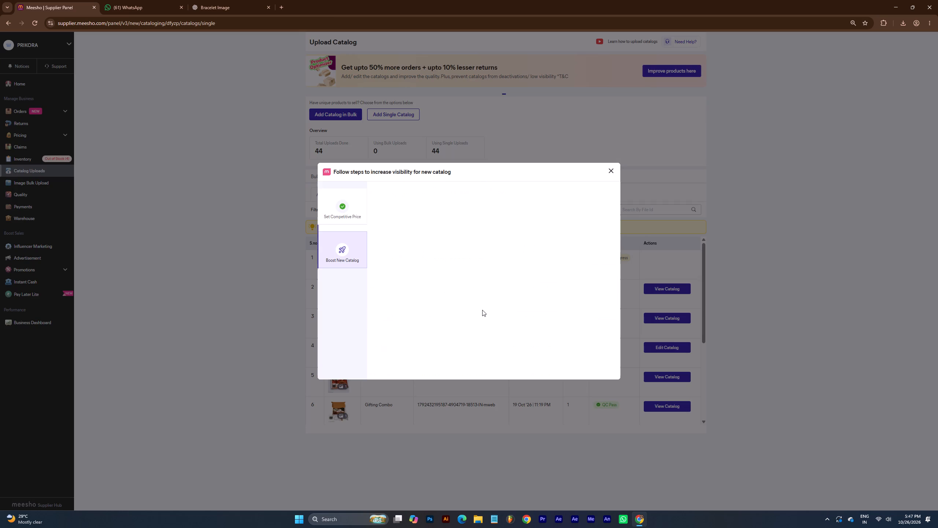
left_click(613, 168)
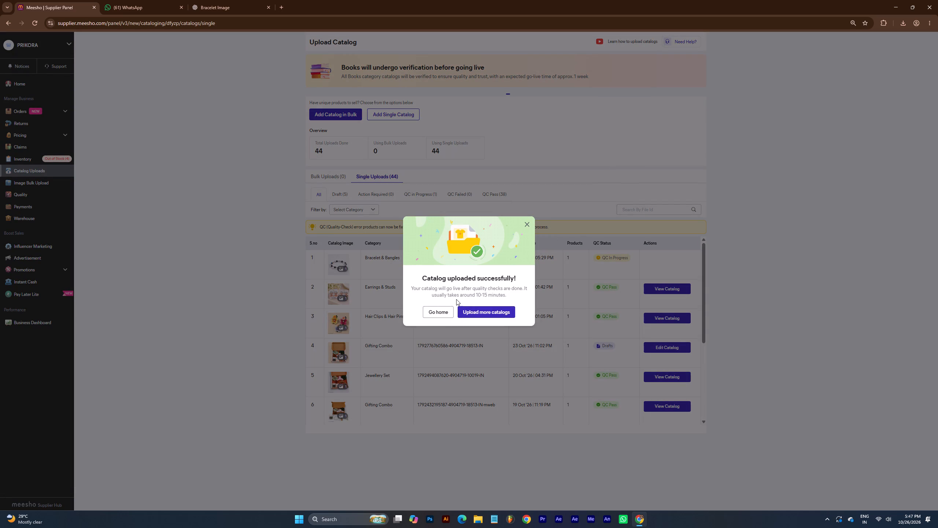
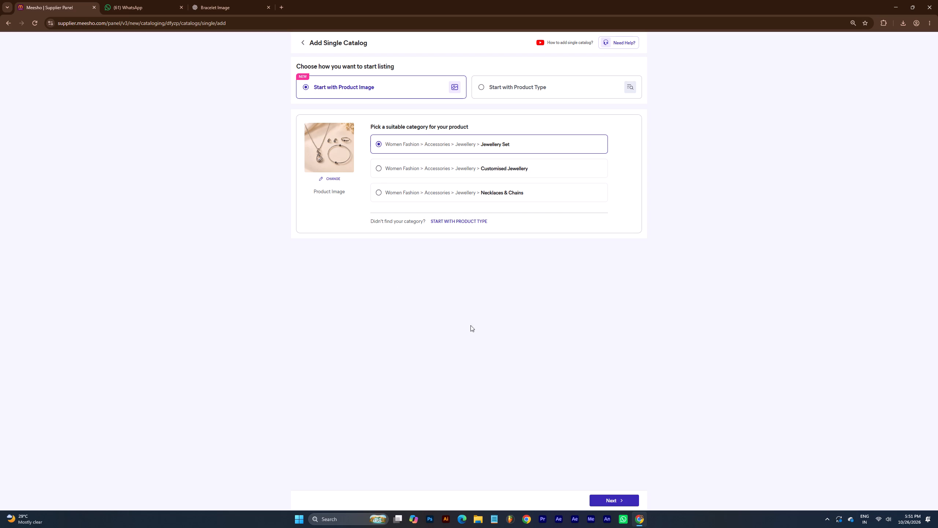
Start the listing for the uploaded product image under the Jewellery Set category.
left_click(615, 500)
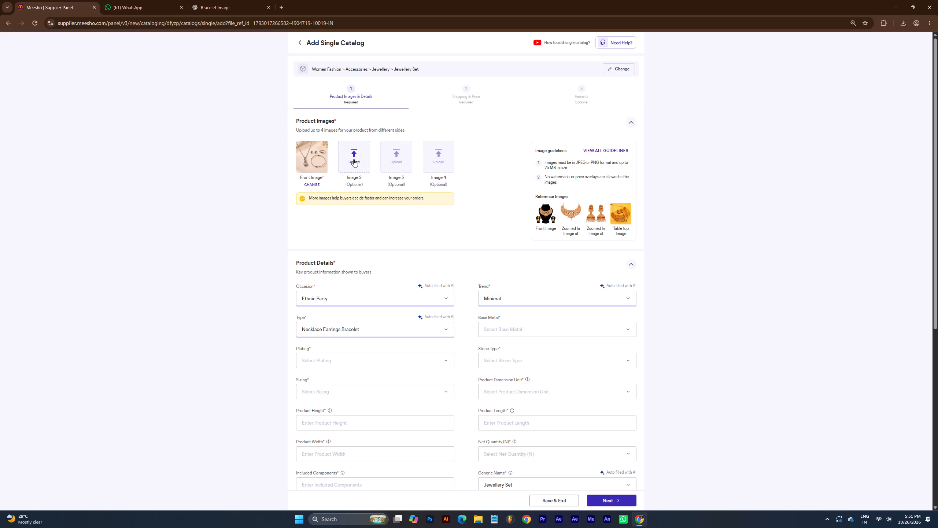
In the product details, set the base metal to Alloy, plating to No Plating and stone type to No Stone.
left_click_drag(933, 234, 937, 259)
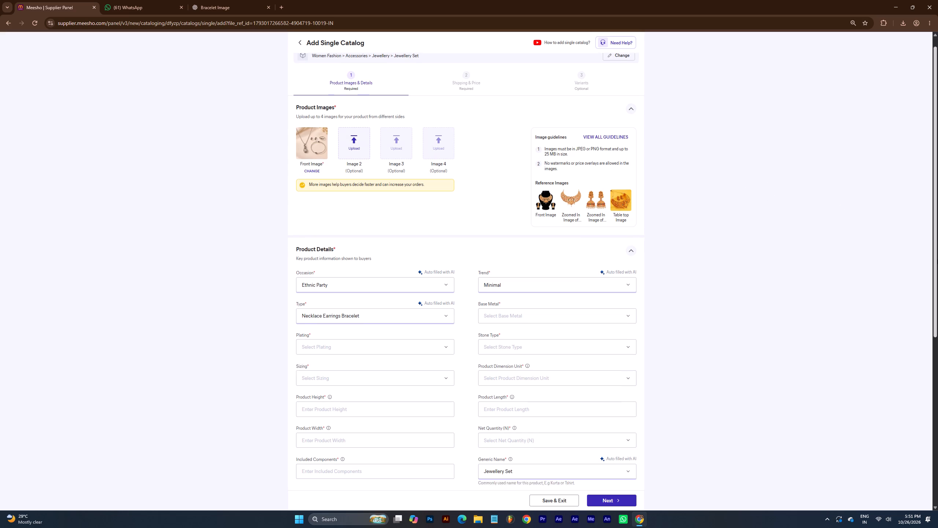
left_click_drag(937, 259, 937, 325)
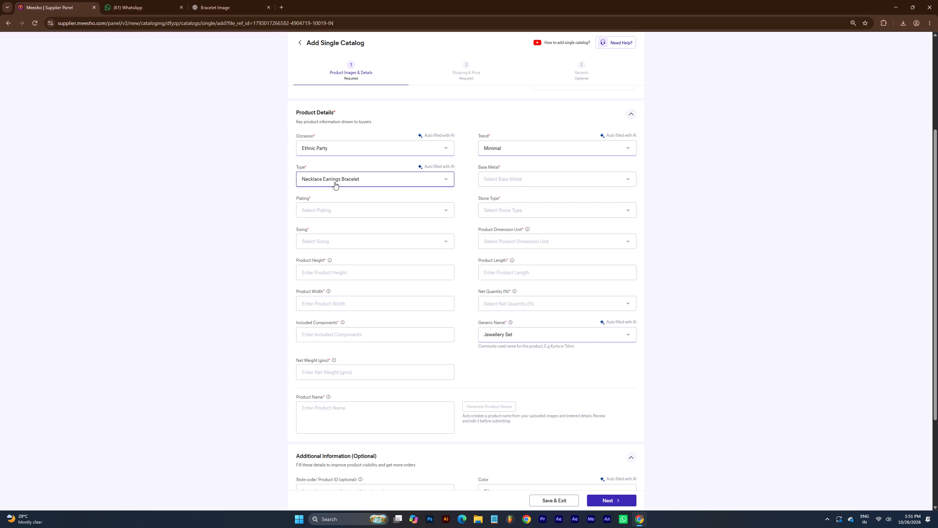
left_click(504, 180)
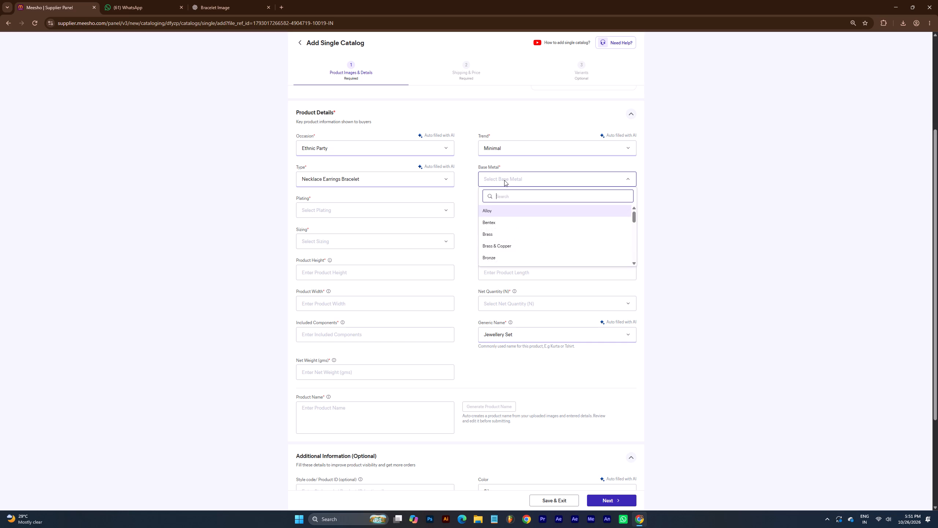
left_click(509, 212)
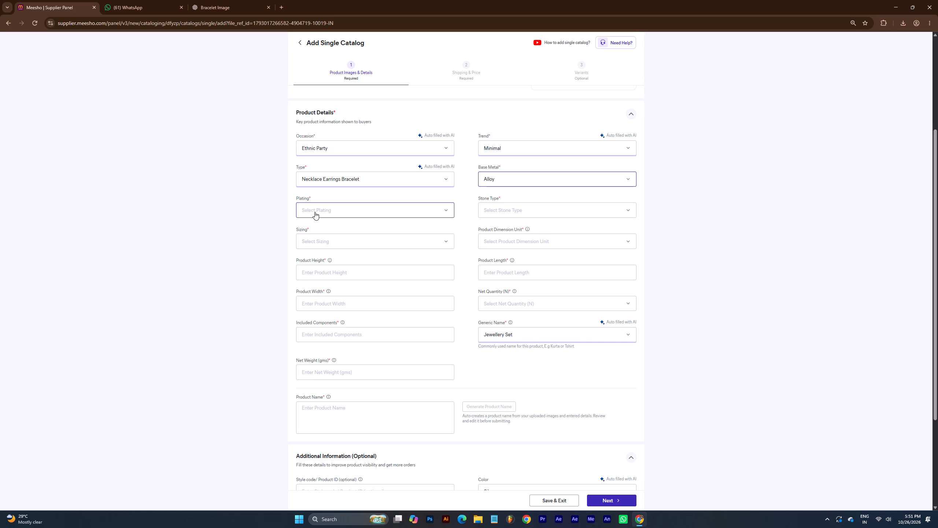
left_click(316, 211)
left_click(347, 228)
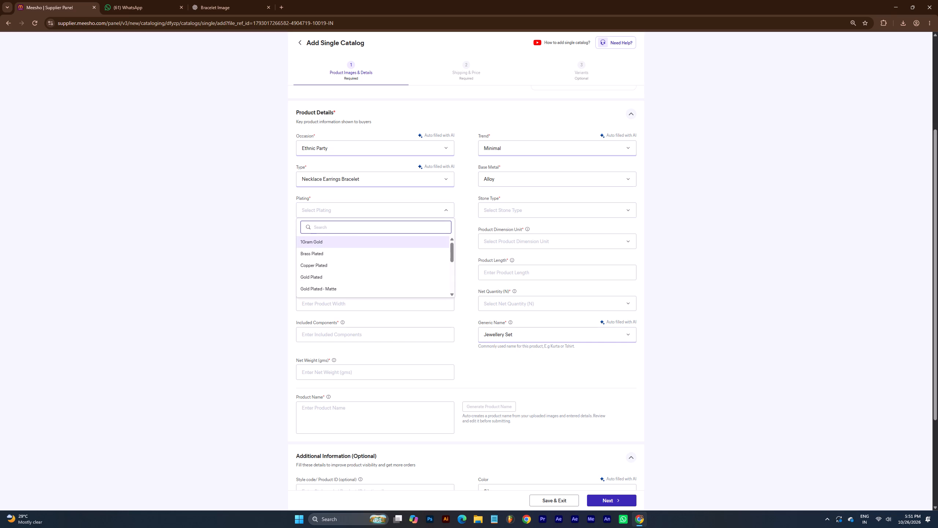
type("no")
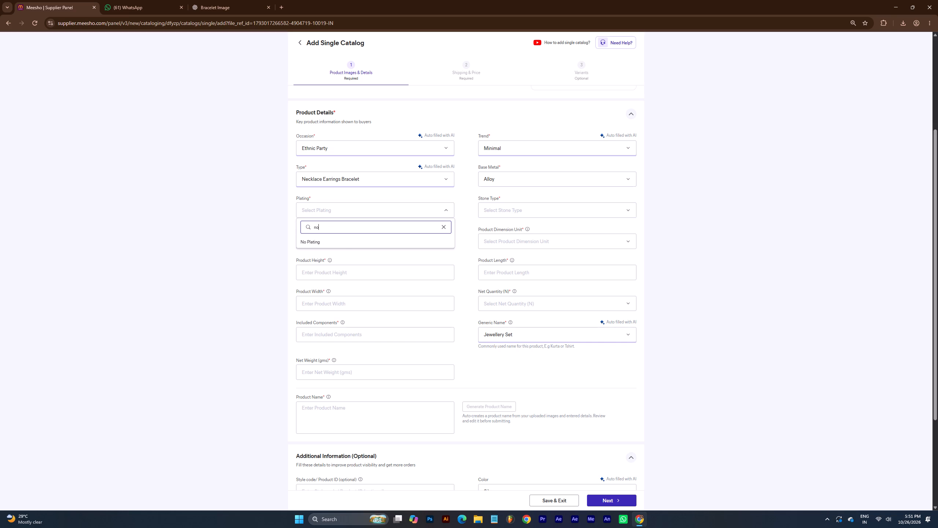
left_click(346, 240)
left_click(499, 212)
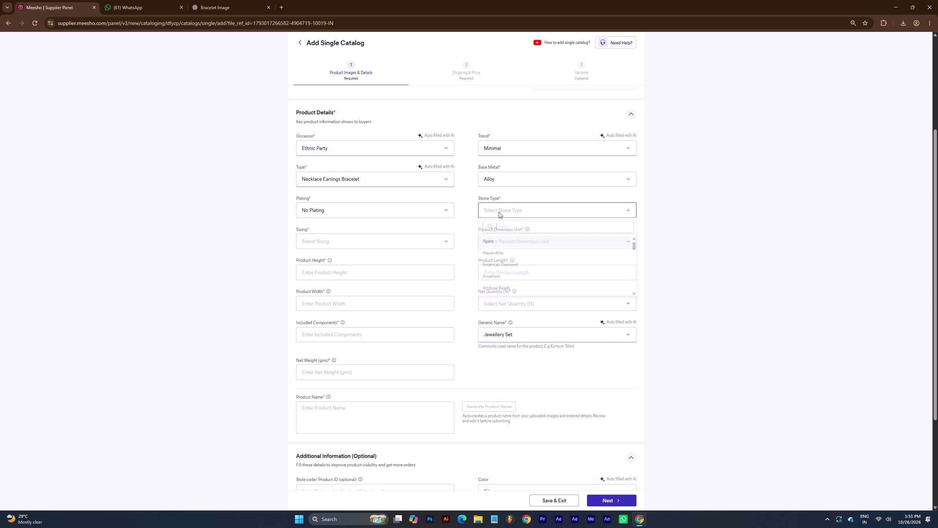
left_click(500, 228)
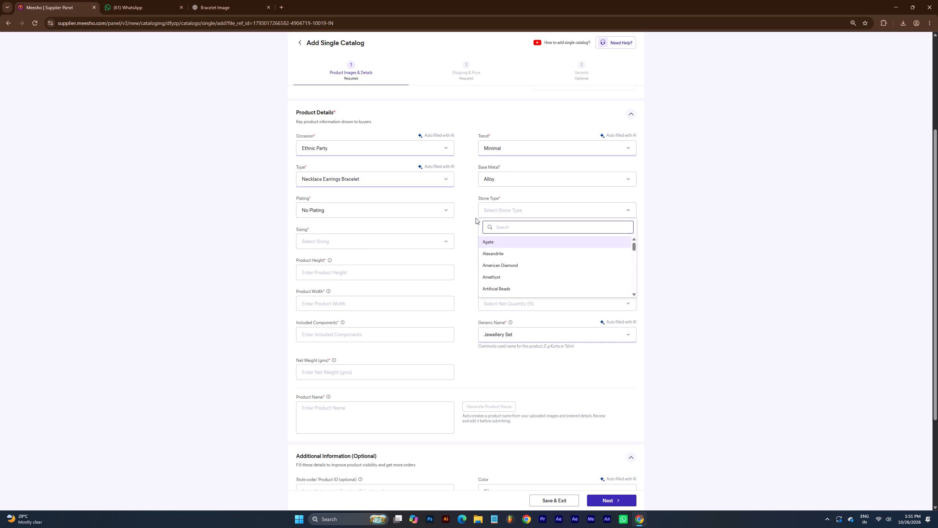
type("no")
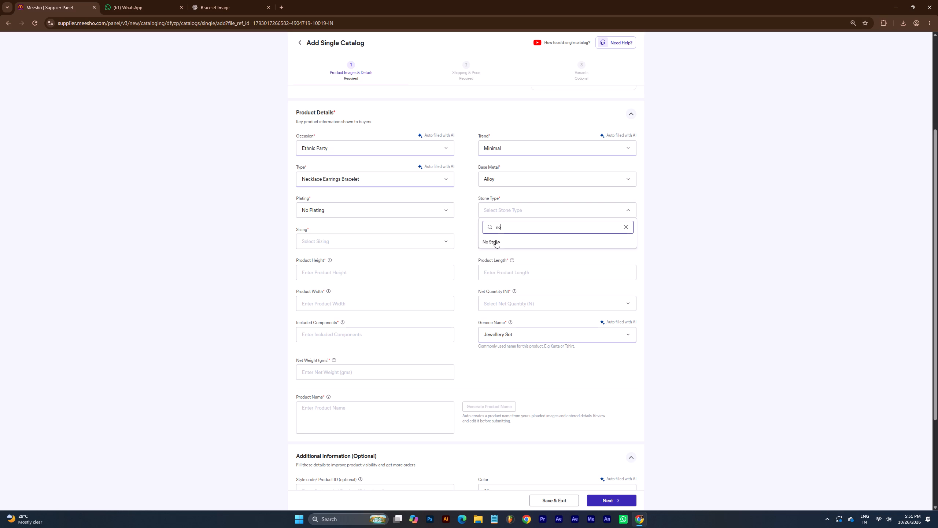
left_click(498, 241)
Set the sizing to Adjustable and the product dimension unit to cm.
left_click(352, 243)
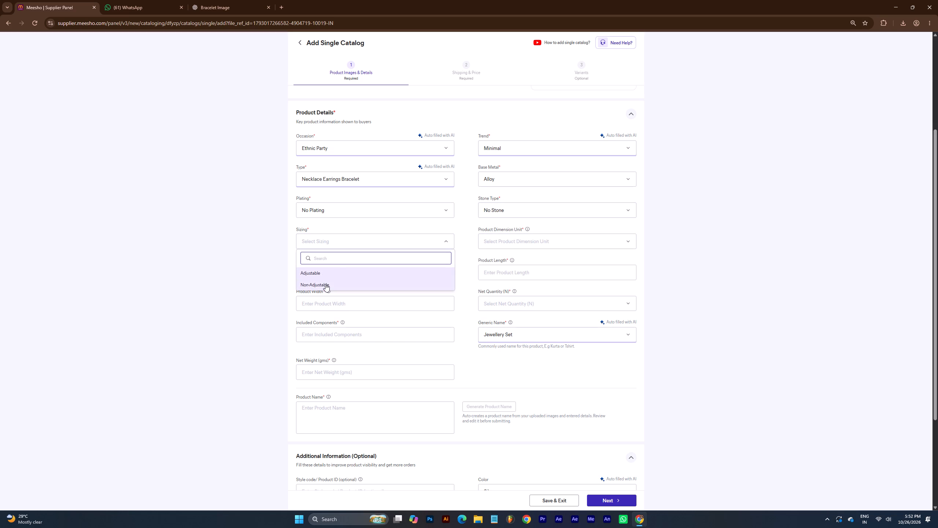
left_click(331, 272)
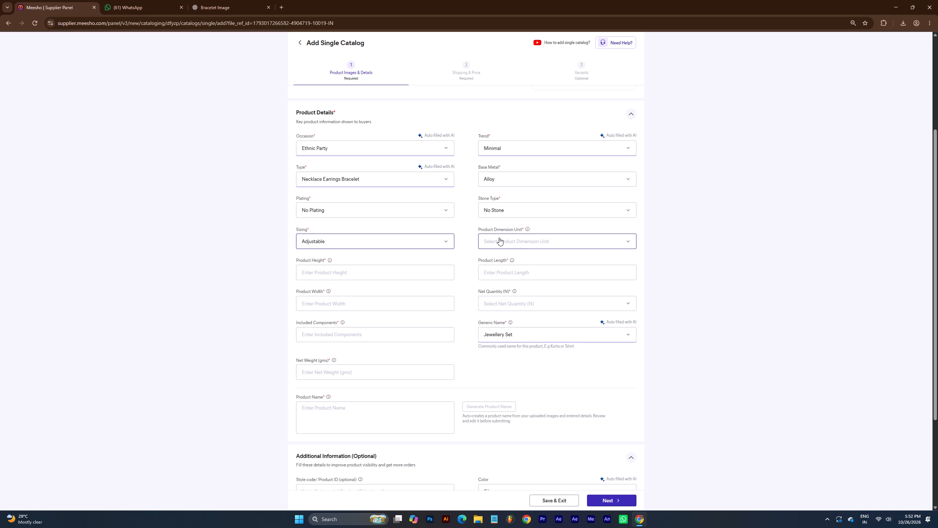
left_click(499, 238)
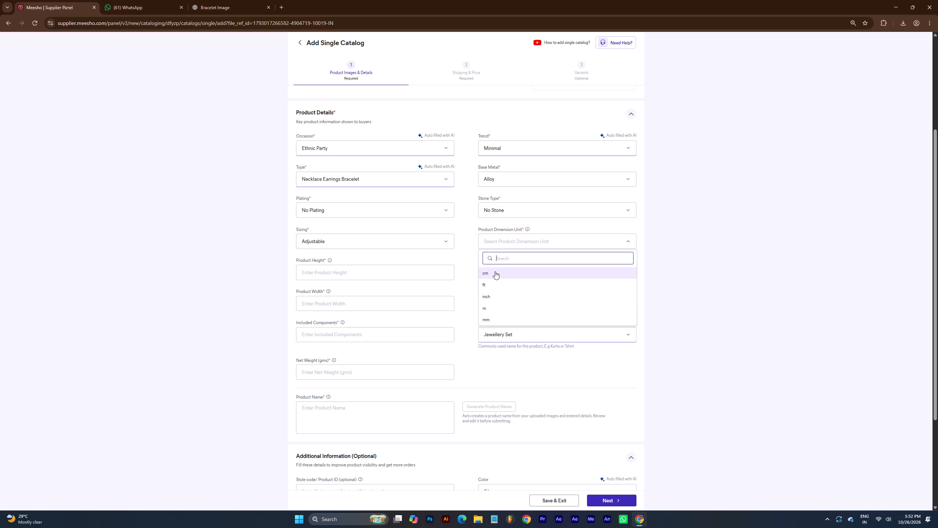
left_click(495, 271)
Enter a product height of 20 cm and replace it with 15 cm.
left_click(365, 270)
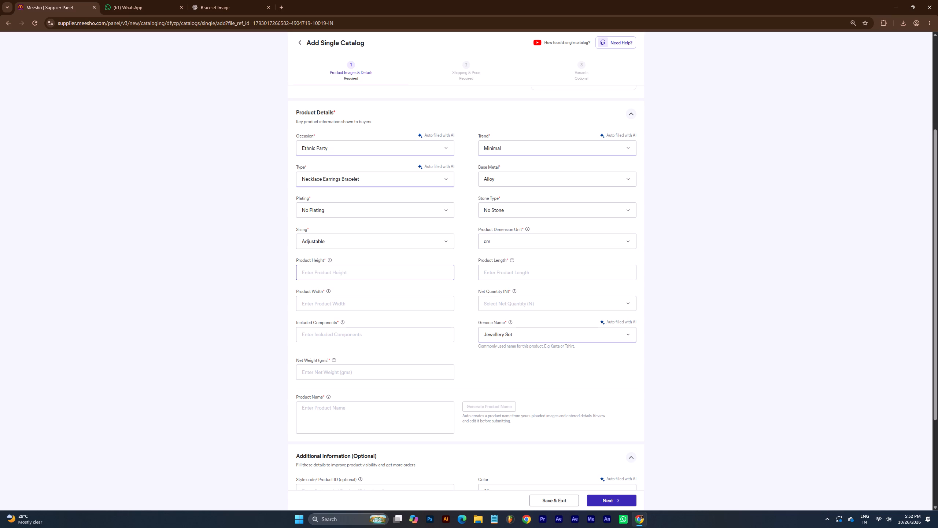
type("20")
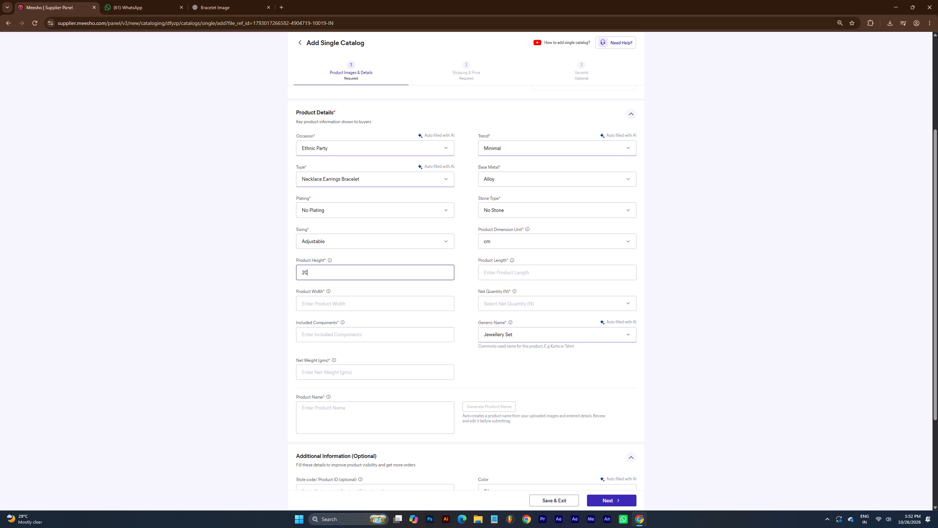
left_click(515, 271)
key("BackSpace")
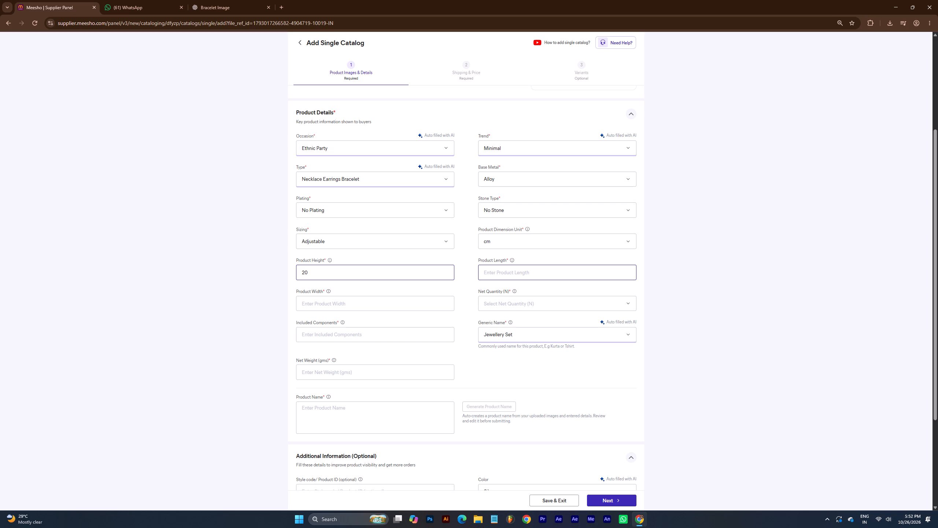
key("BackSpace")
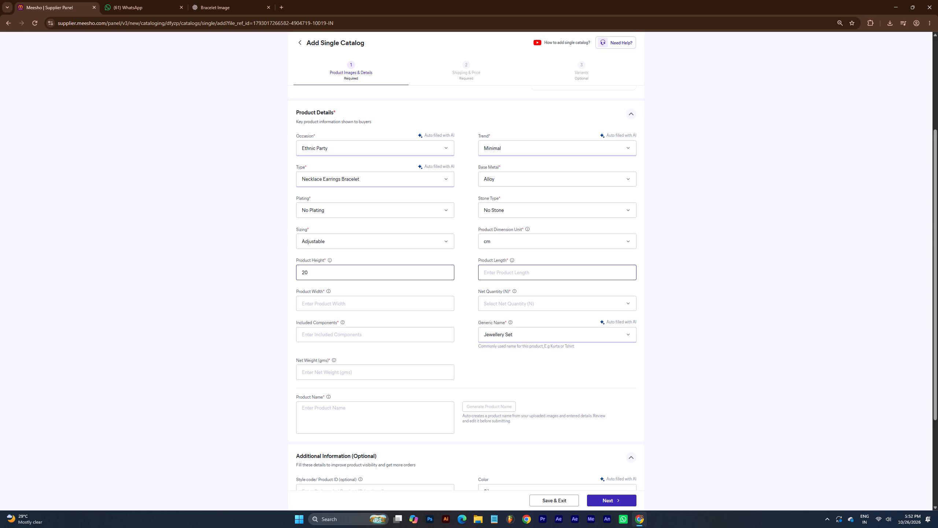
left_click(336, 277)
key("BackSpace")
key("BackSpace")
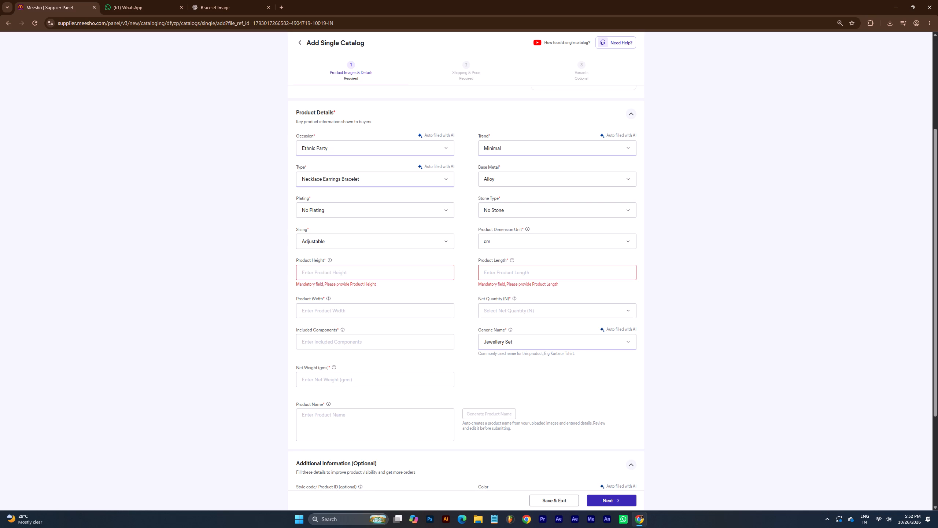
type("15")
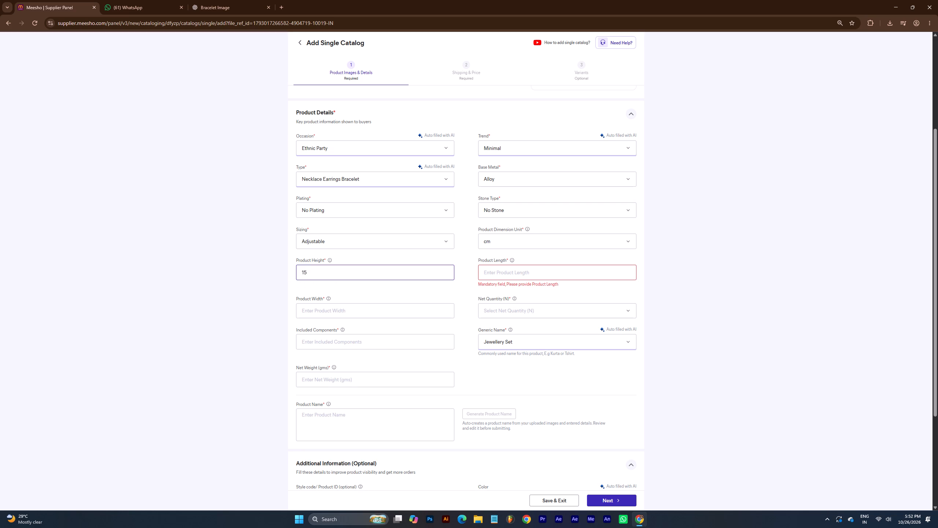
Set the product length to 15 cm, the height to 2 cm and the width to 5 cm.
left_click(490, 275)
type("15")
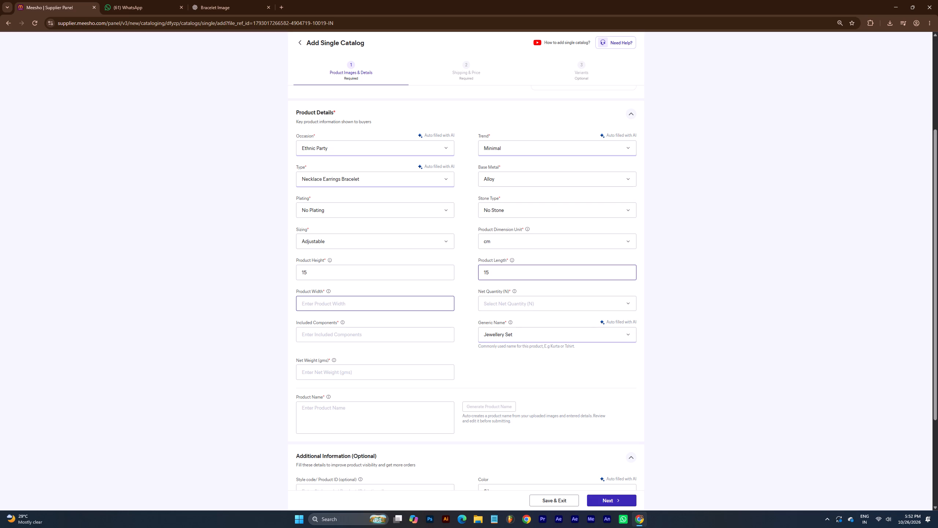
left_click(319, 271)
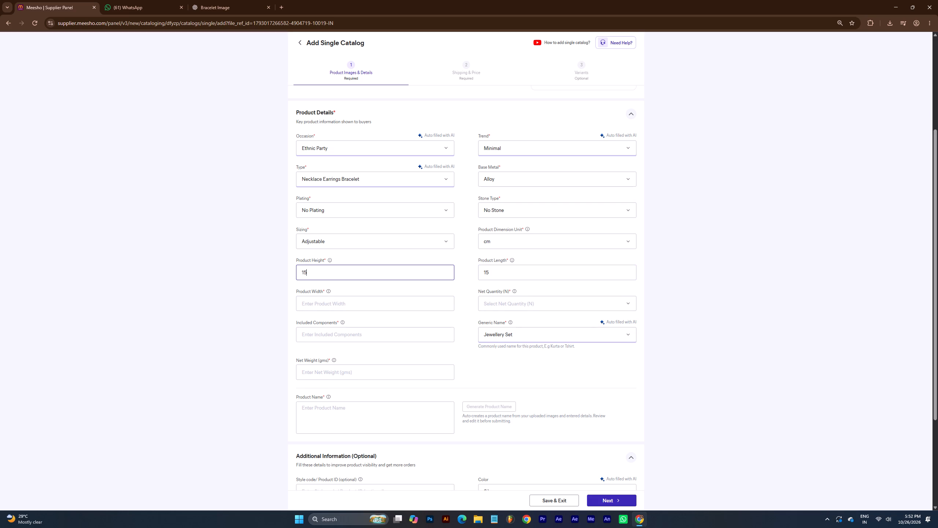
key("BackSpace")
key("BackSpace")
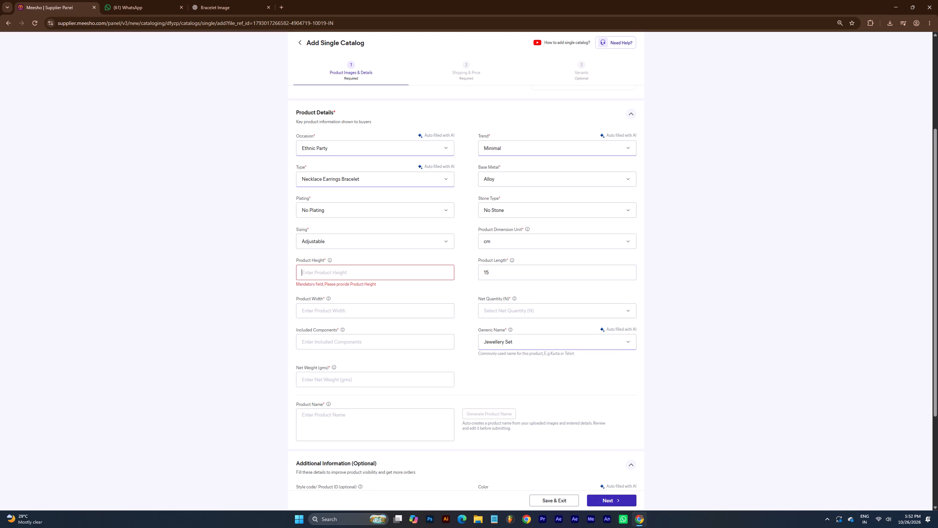
key("2")
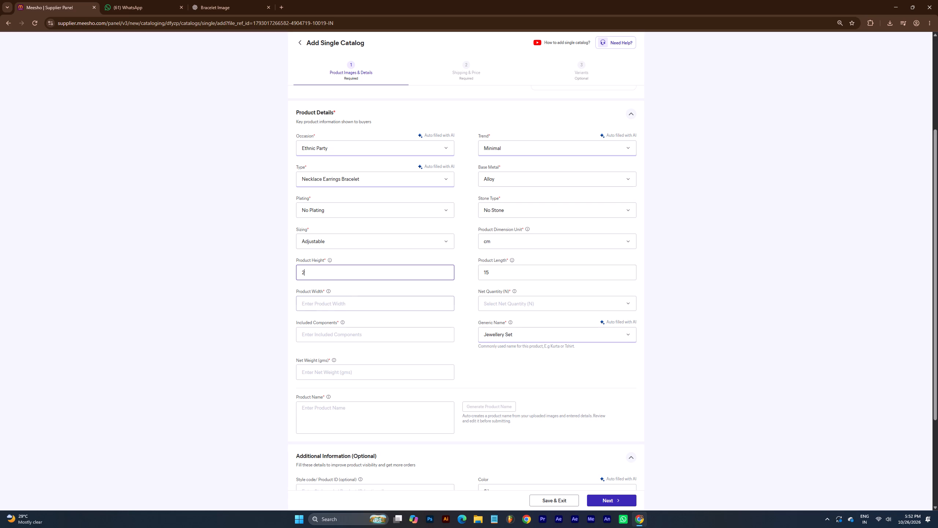
left_click(333, 307)
key("3")
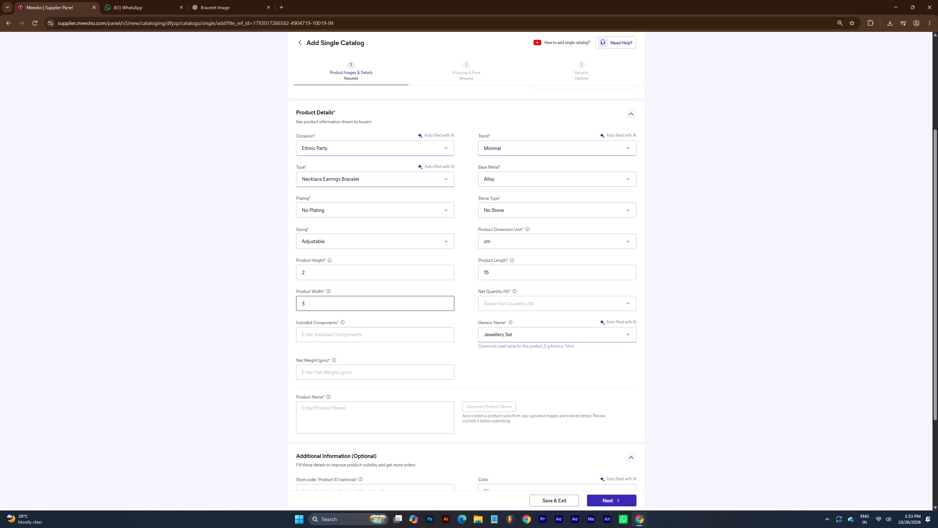
key("BackSpace")
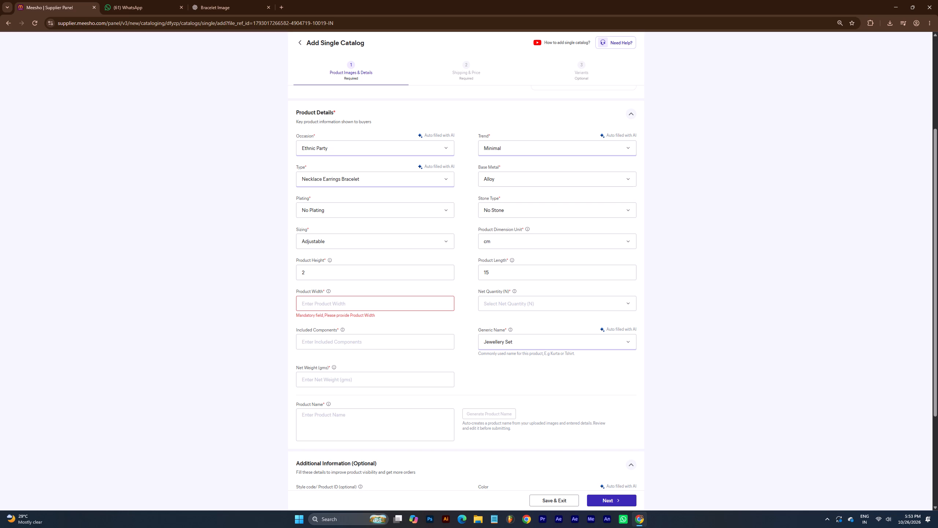
key("5")
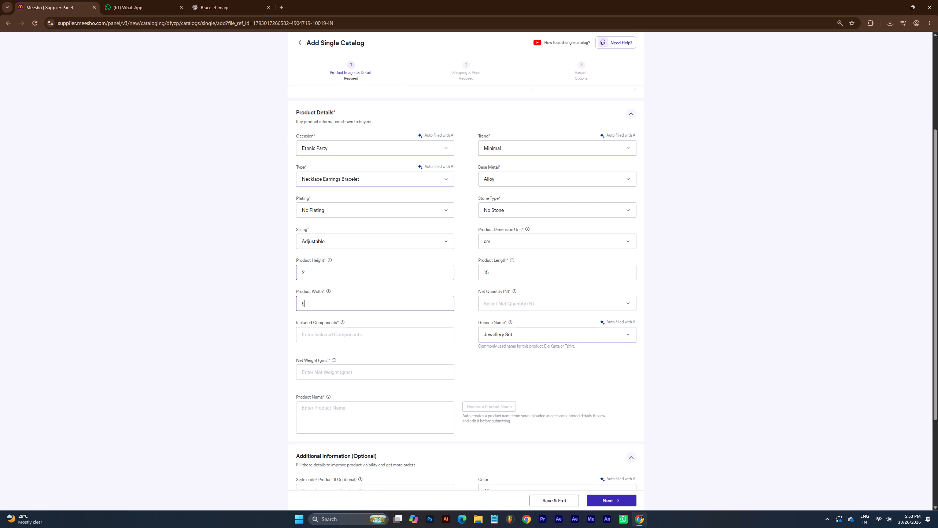
Start the included components text with "1 Pandent, 1 braclet".
left_click(339, 338)
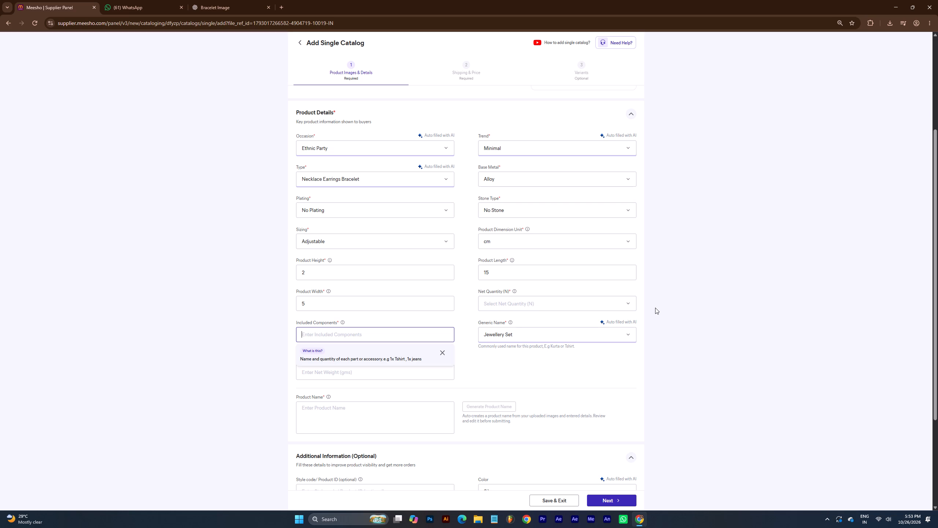
type("1")
key("space")
type("Pan")
type("de")
type("nt")
type(",")
key("space")
type("1")
key("space")
key("v")
key("BackSpace")
type("braclet")
key("space")
Correct the spelling of "braclet" to "bracelet" in the included components.
key("Left")
key("Left")
key("Left")
key("Left")
key("e")
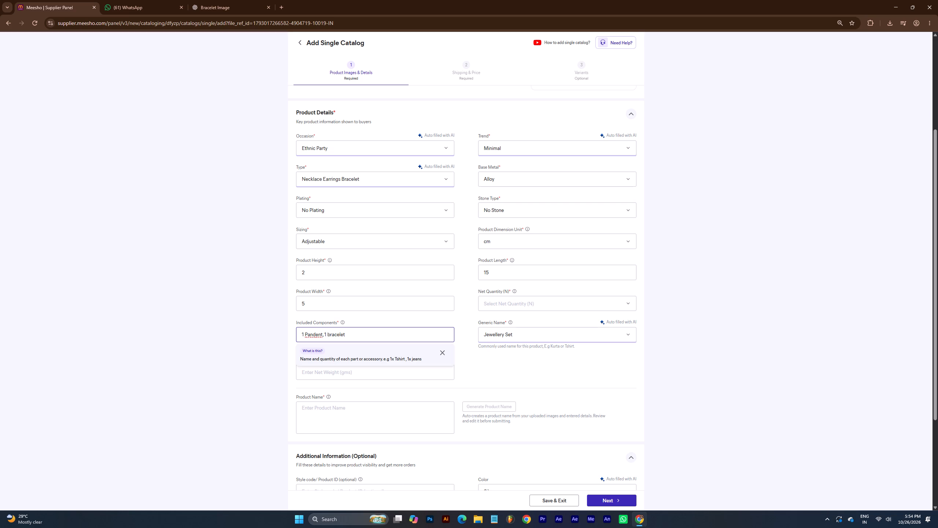
key("Right")
key("Right")
key("Right")
key("Right")
key("Left")
Append ", 1 studs, 1 ring" to the included components.
type(",")
key("space")
key("space")
key("1")
key("space")
type("st")
type("uds,")
key("space")
type("1")
key("space")
type("ring")
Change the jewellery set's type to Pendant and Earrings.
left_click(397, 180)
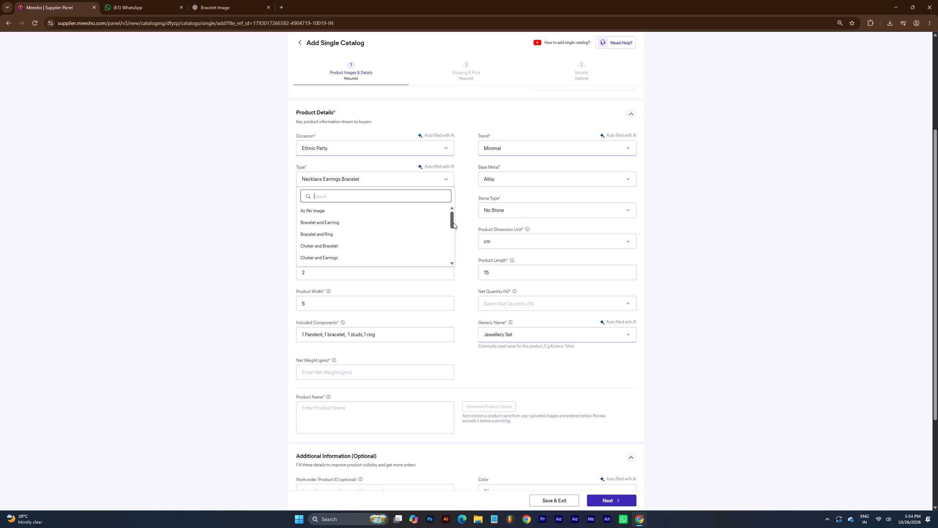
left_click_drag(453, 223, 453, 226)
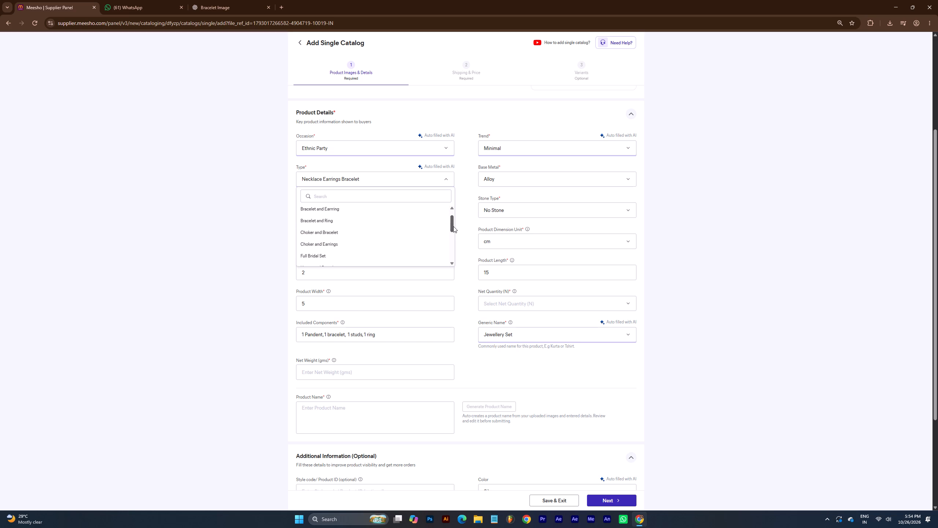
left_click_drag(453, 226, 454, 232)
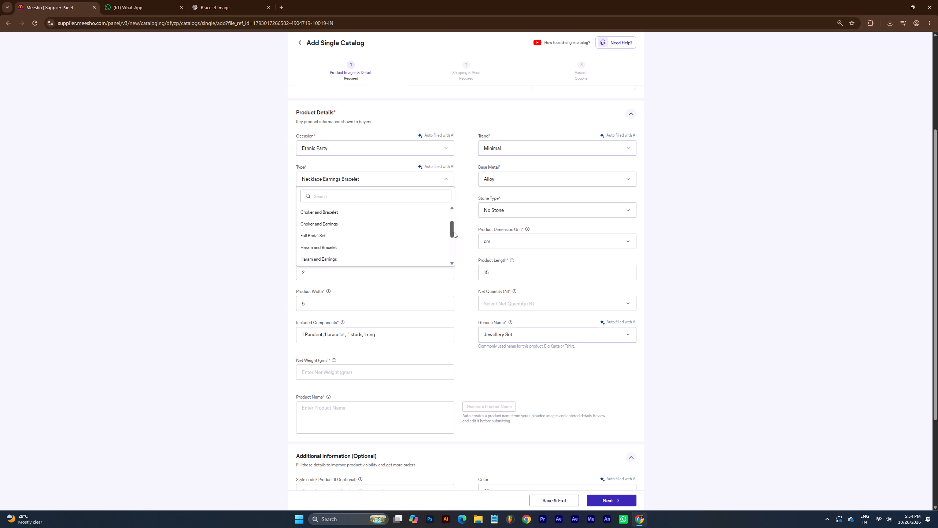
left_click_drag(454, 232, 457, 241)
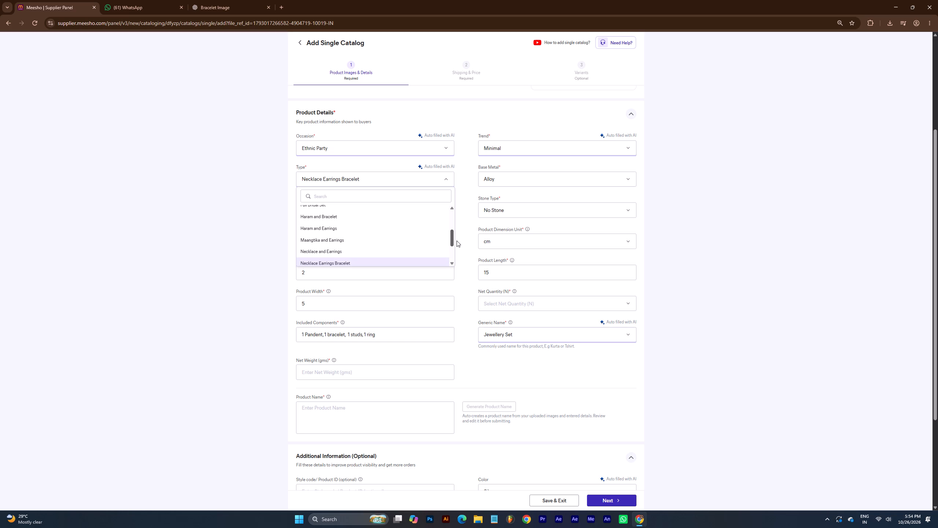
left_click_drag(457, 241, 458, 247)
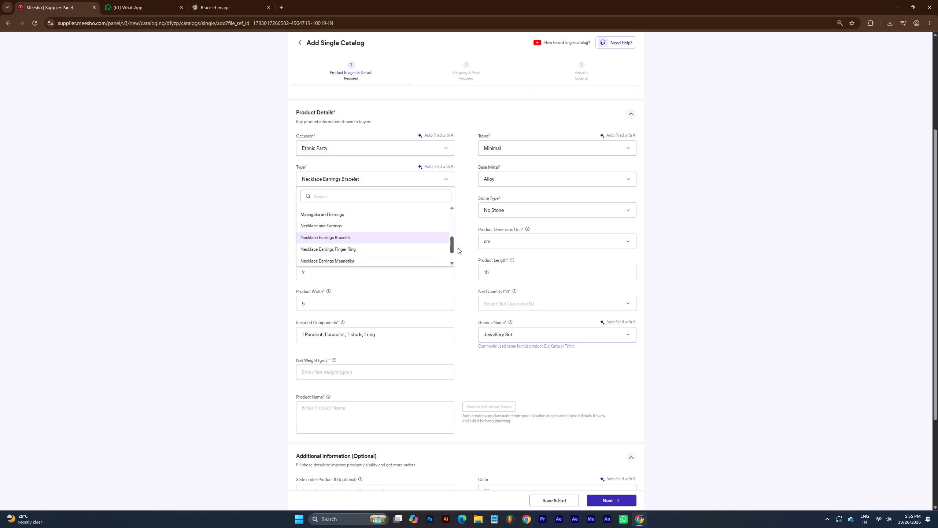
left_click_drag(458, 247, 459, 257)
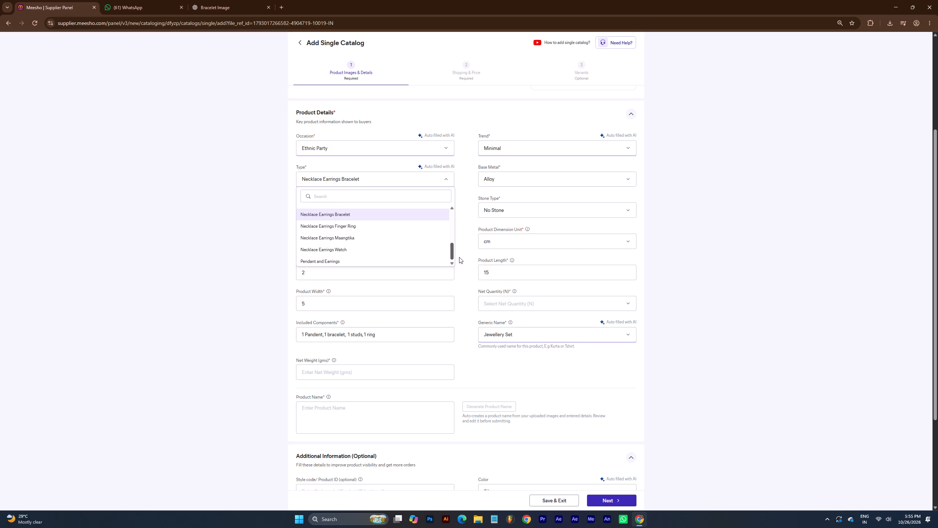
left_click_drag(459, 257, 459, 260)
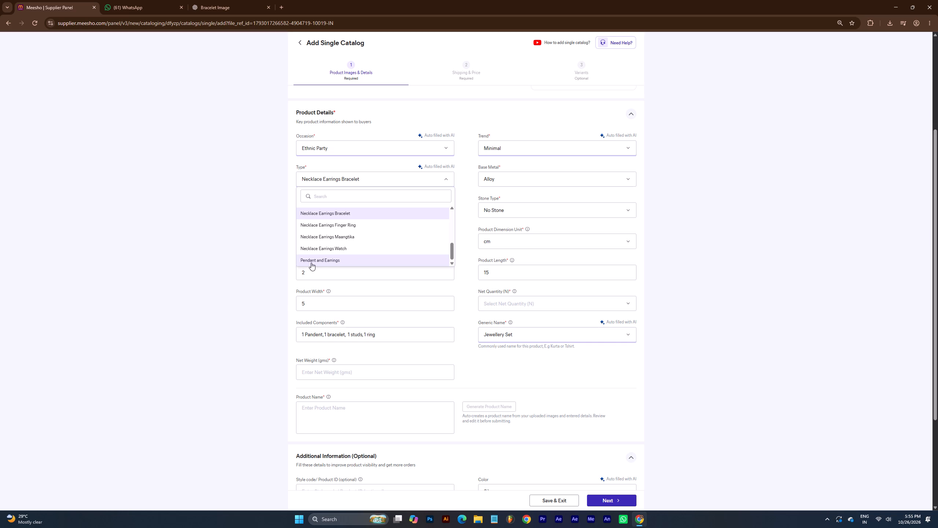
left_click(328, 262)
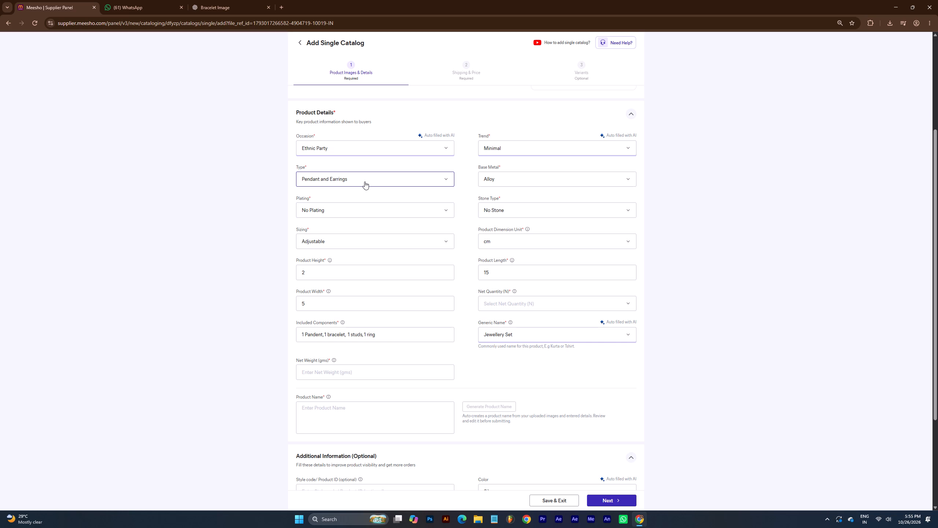
Set the jewellery set's type to As Per Image.
left_click(365, 181)
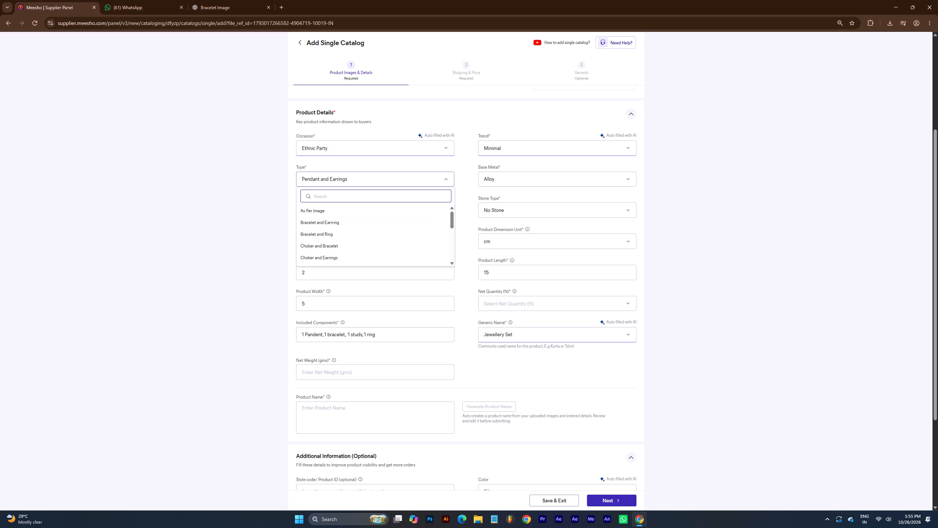
left_click(311, 209)
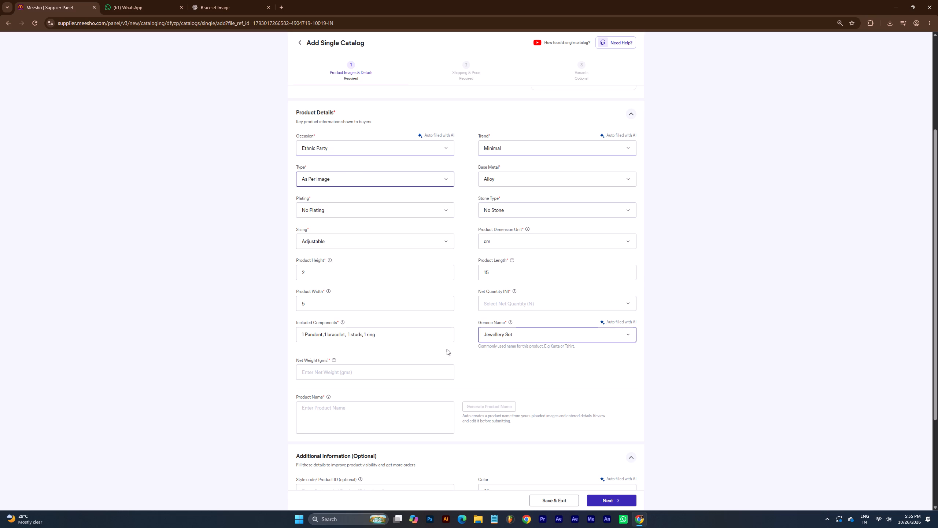
Set the product's net weight to 30 gms.
left_click(358, 375)
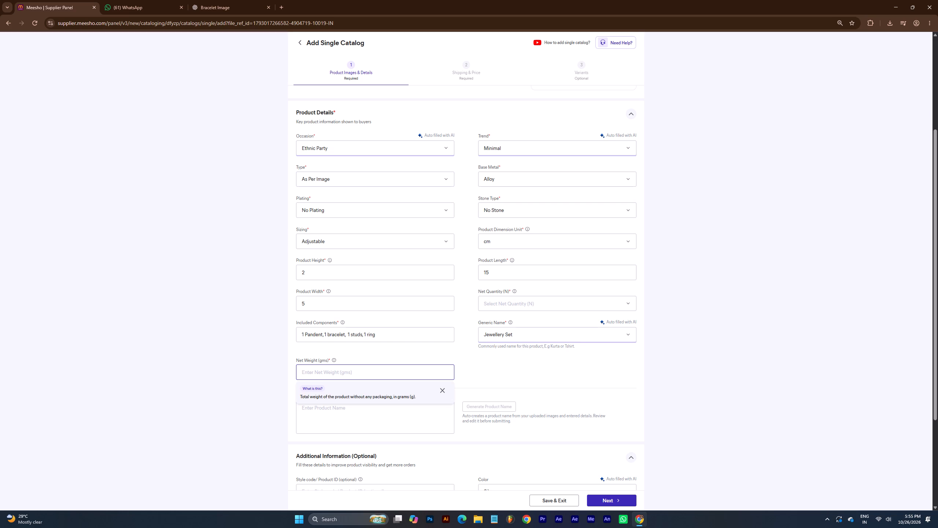
type("30")
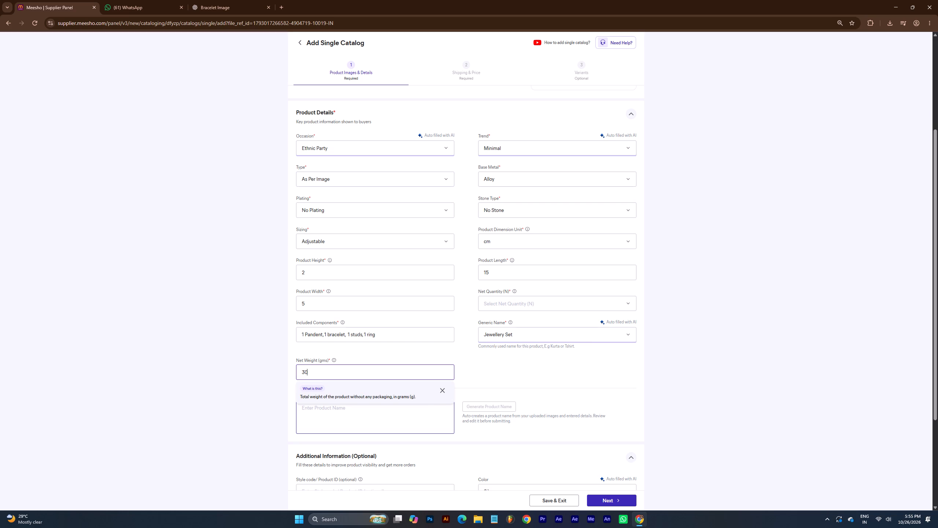
Begin editing the empty product name in the product details.
left_click(386, 408)
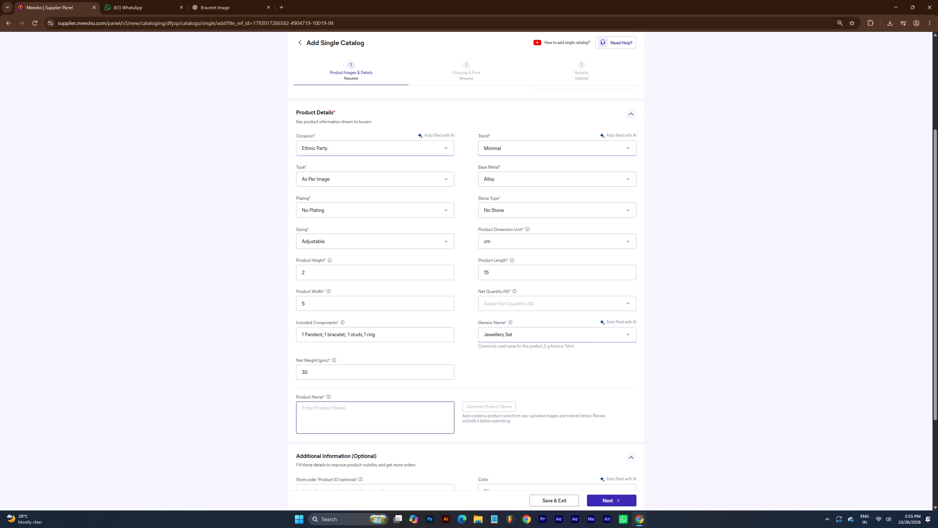
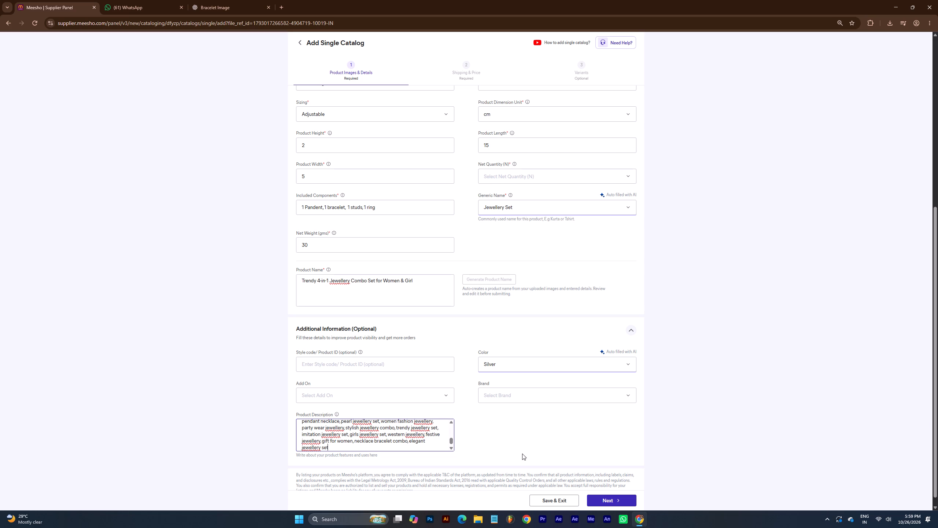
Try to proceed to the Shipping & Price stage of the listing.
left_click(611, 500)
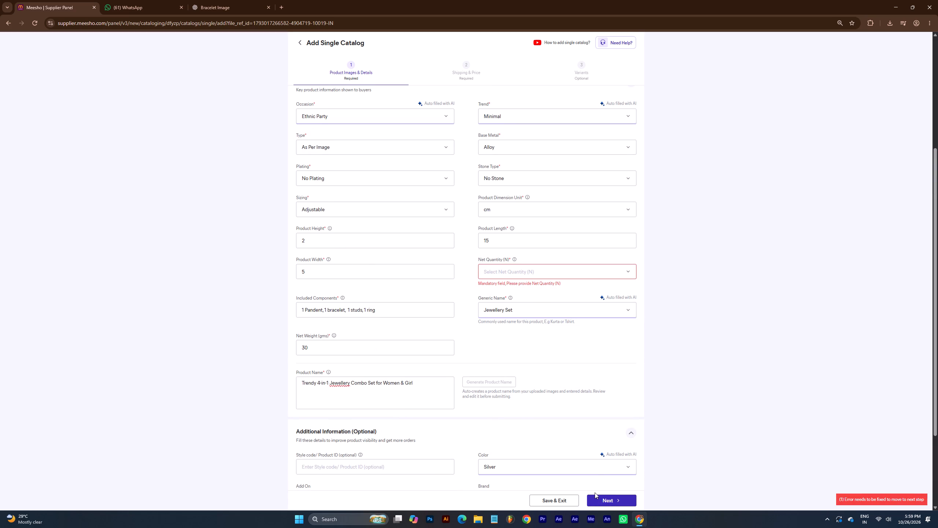
Open the Net Quantity (N) choices and begin a search among them.
left_click(498, 264)
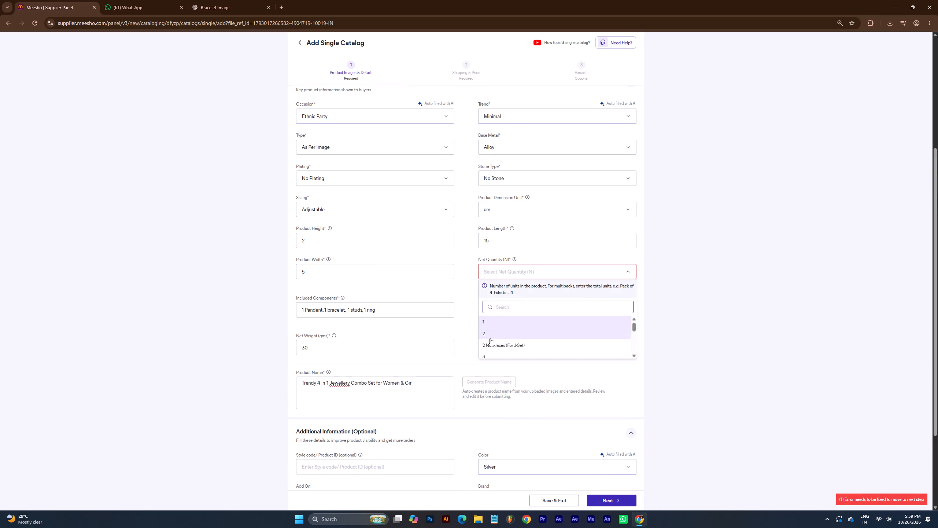
left_click(509, 307)
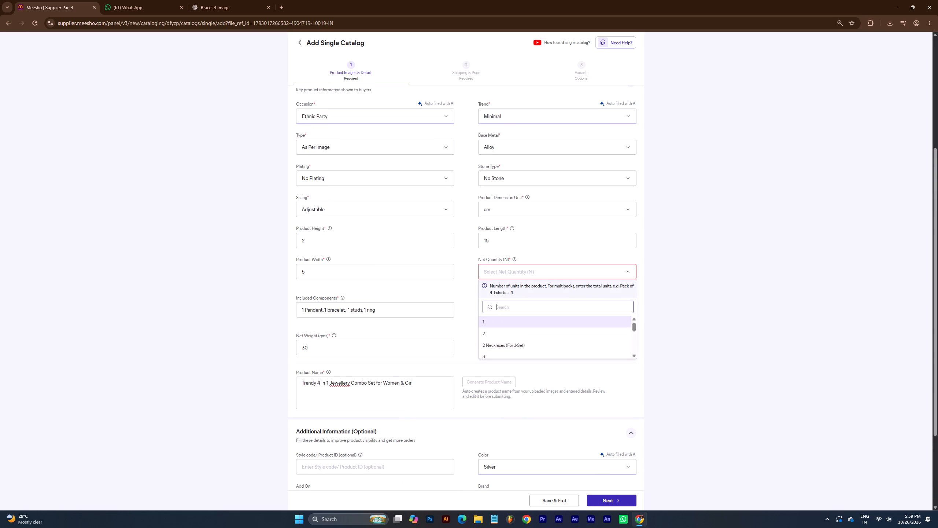
Set the Net Quantity (N) to 4 and proceed to the Shipping & Price stage.
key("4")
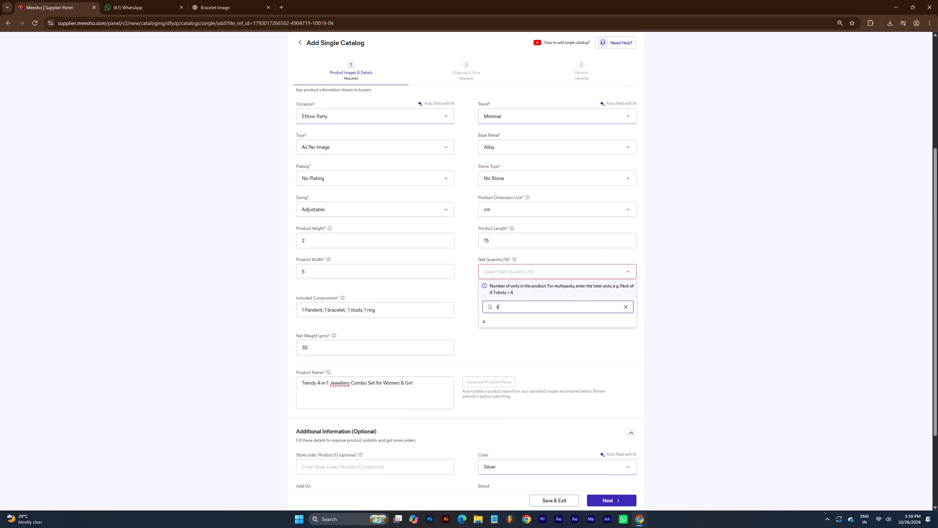
left_click(502, 318)
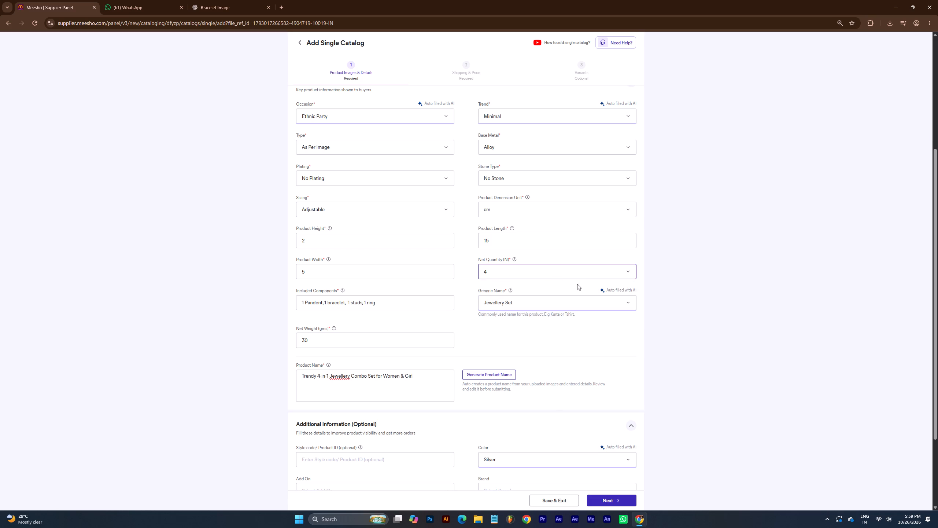
left_click(604, 499)
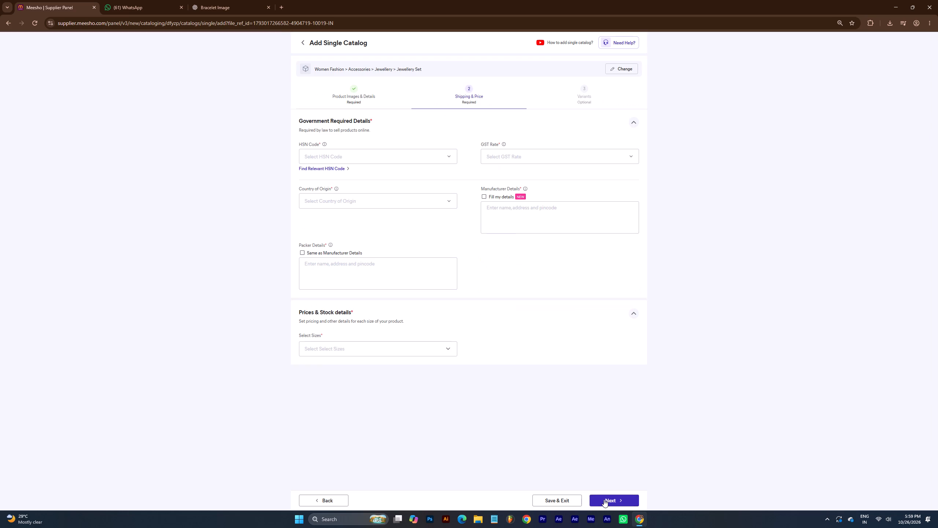
Fill in the government required details with HSN code 7117, GST rate 3 and India as the country of origin.
left_click(368, 159)
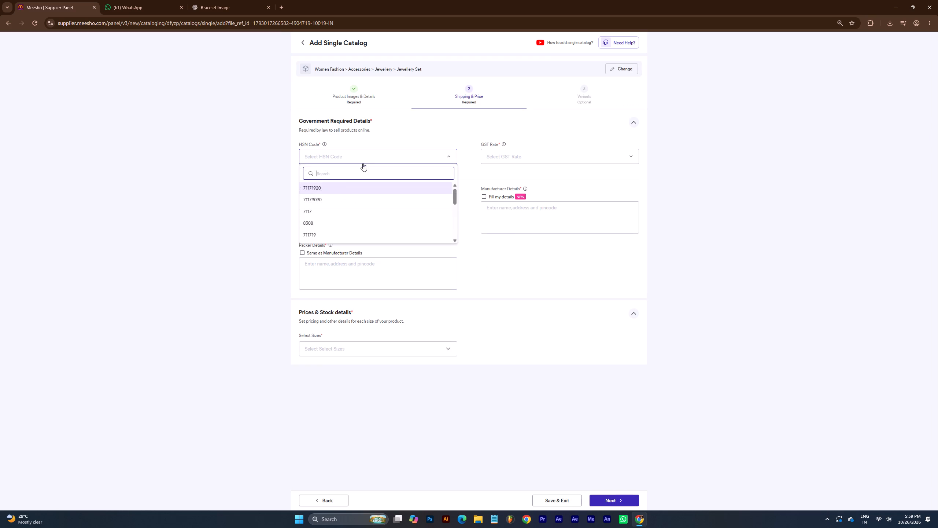
left_click(314, 211)
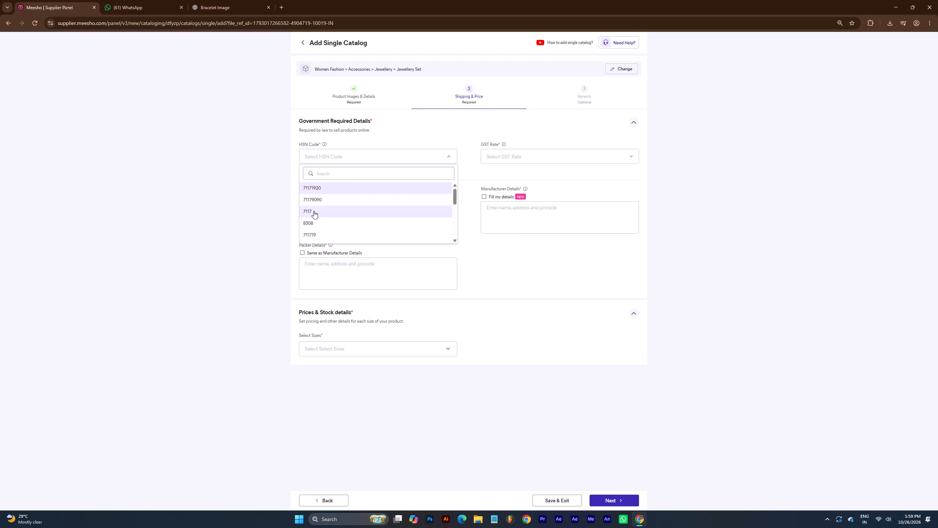
left_click(536, 155)
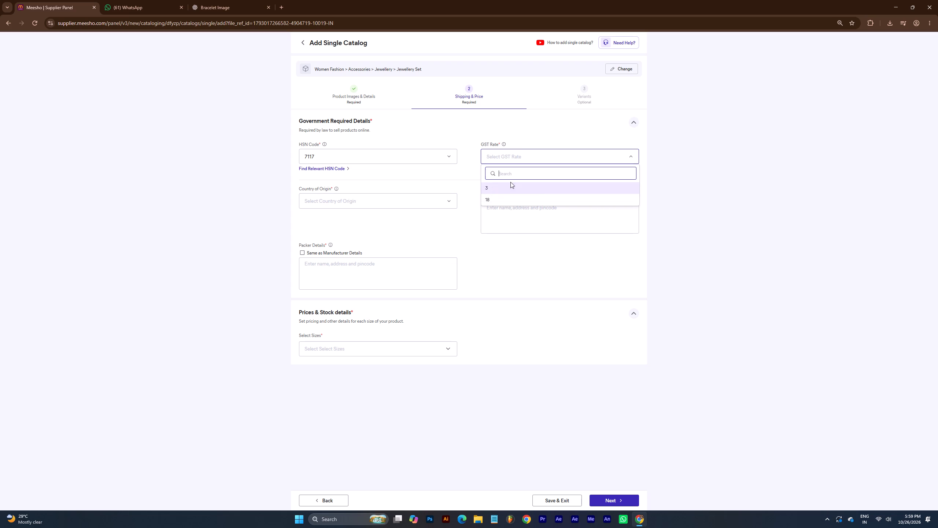
left_click(494, 186)
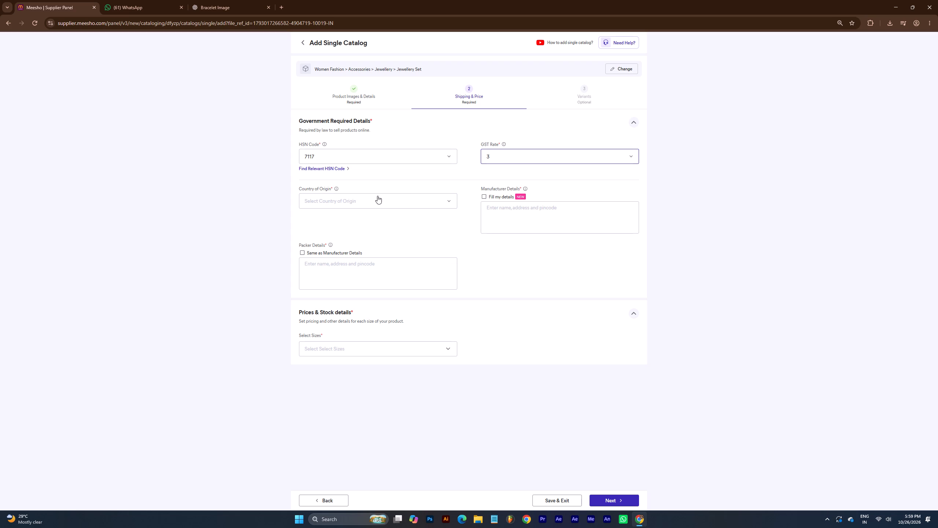
left_click(364, 203)
left_click(339, 232)
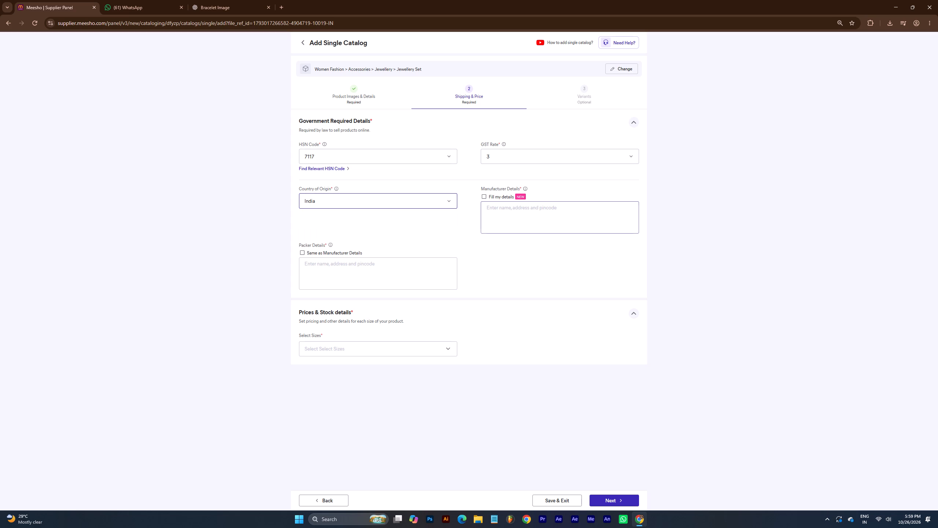
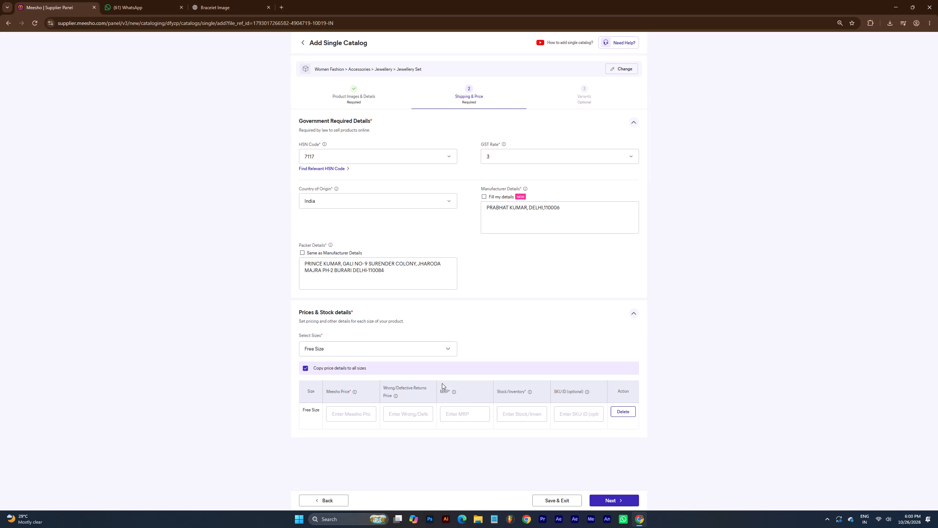
Open the Meesho Price entry for the Free Size row in the Prices & Stock details.
left_click(358, 416)
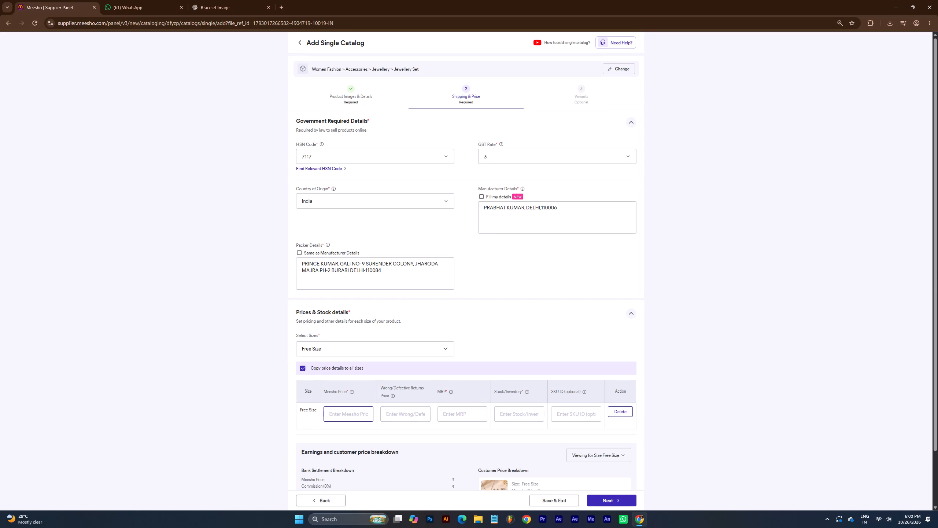
left_click_drag(935, 291, 937, 382)
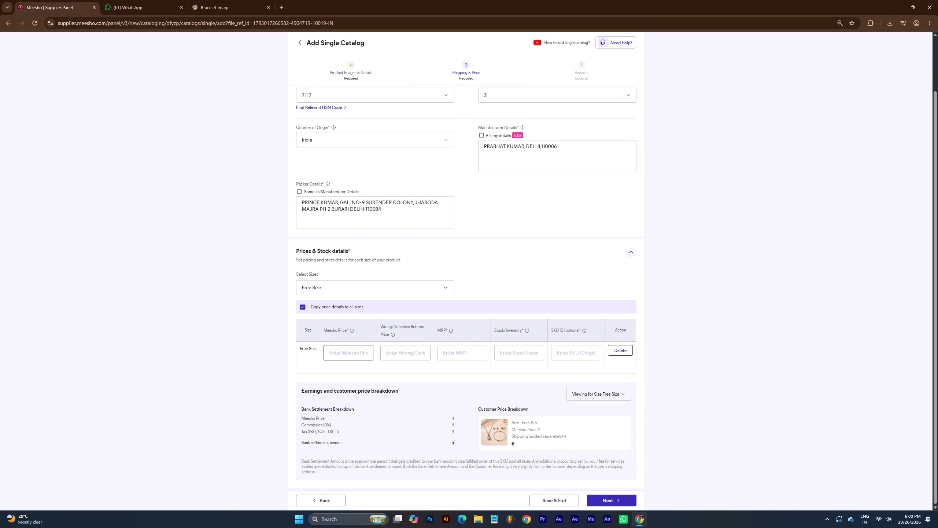
Begin entering the Meesho Price for the Free Size row, starting with the digit 1.
key("1")
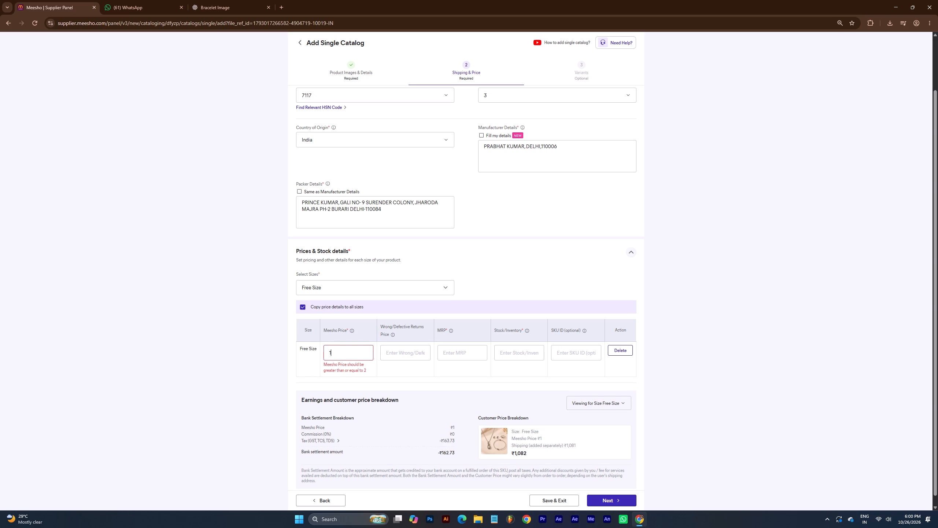
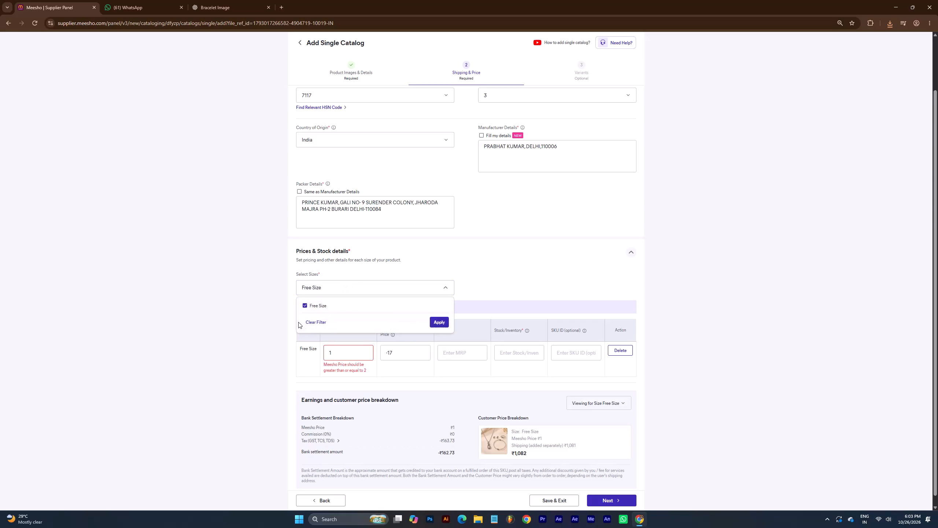
Deselect Free Size from the product's sizes and apply the change, clearing its price row.
left_click(306, 306)
left_click(438, 321)
left_click(349, 88)
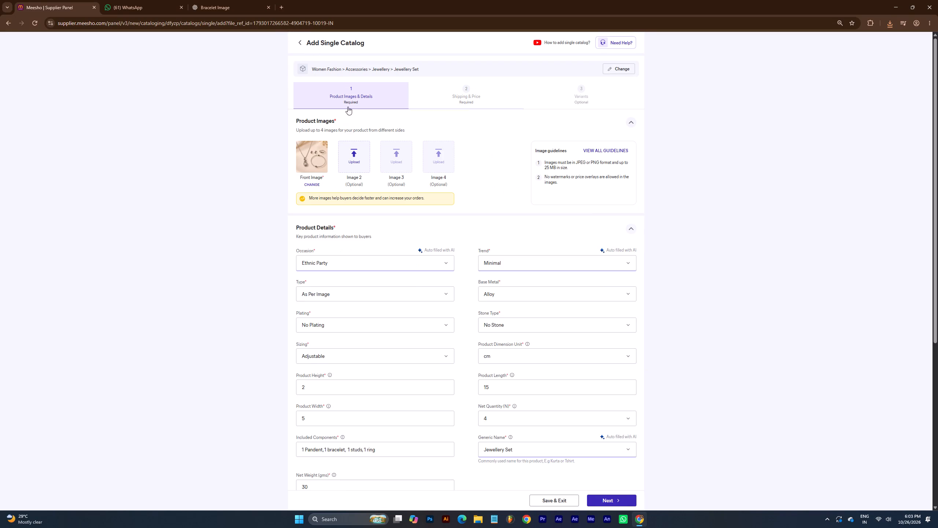
left_click(311, 183)
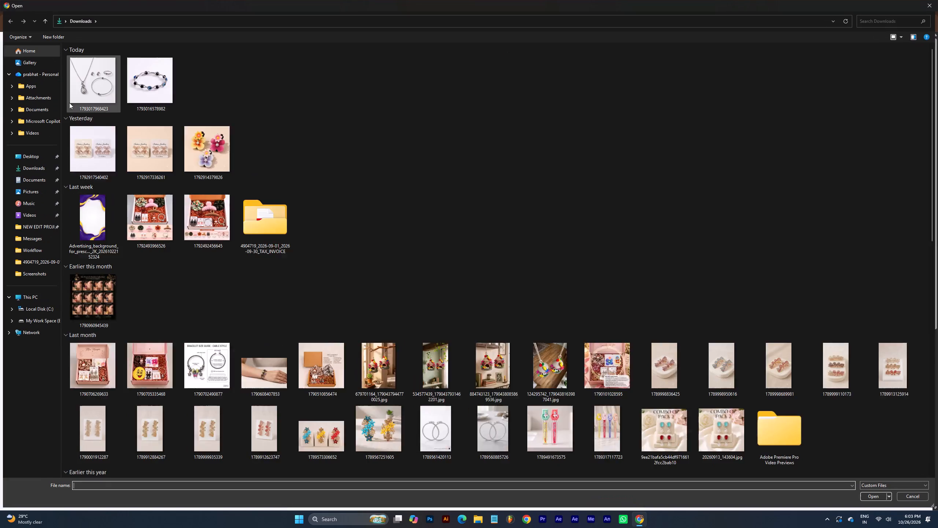
double_click(96, 91)
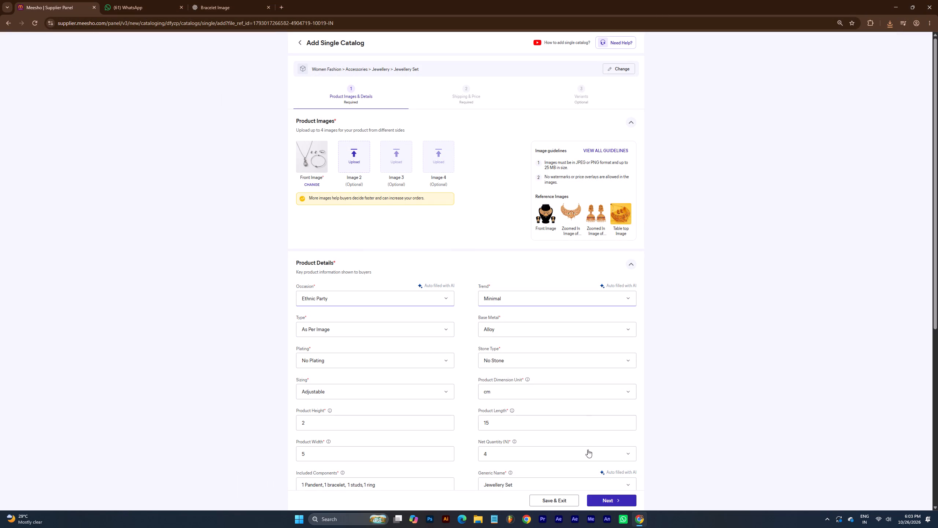
left_click(612, 502)
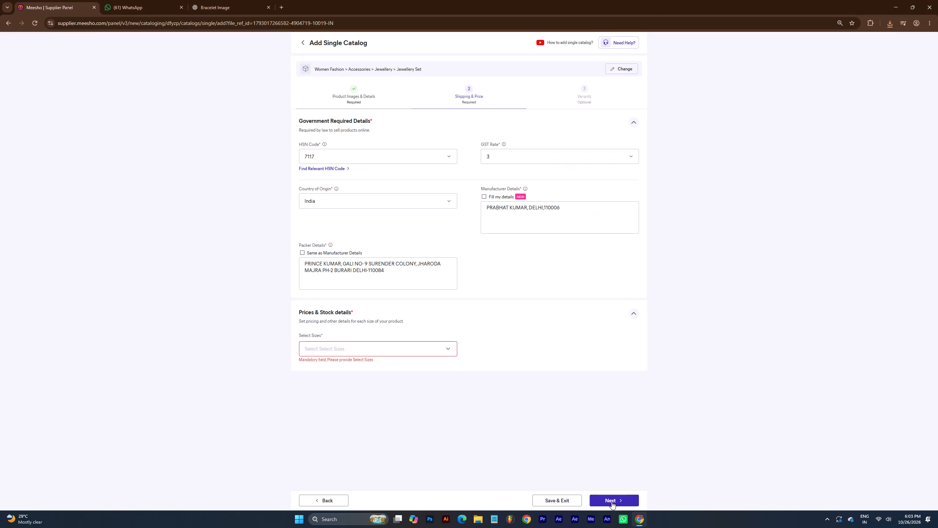
Select Free Size as the product's size in Prices & Stock details and apply it.
left_click(363, 348)
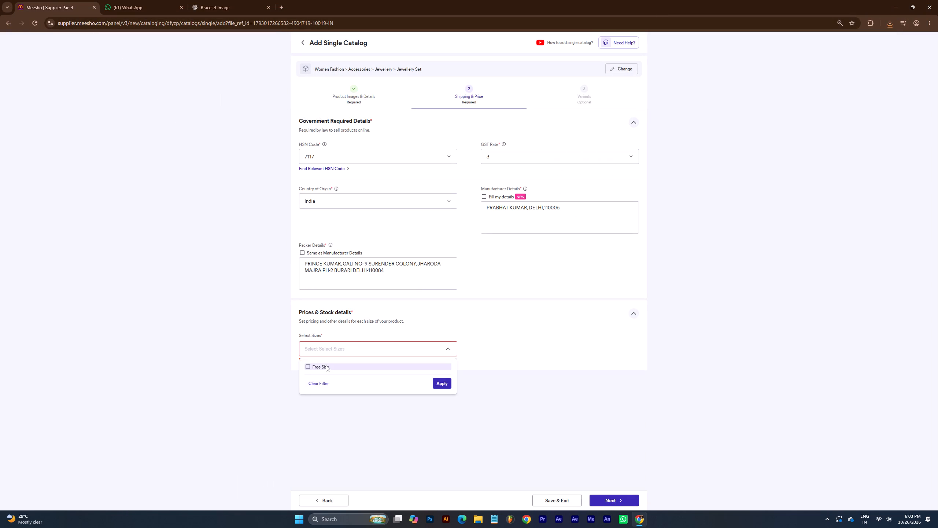
left_click(320, 365)
left_click(445, 383)
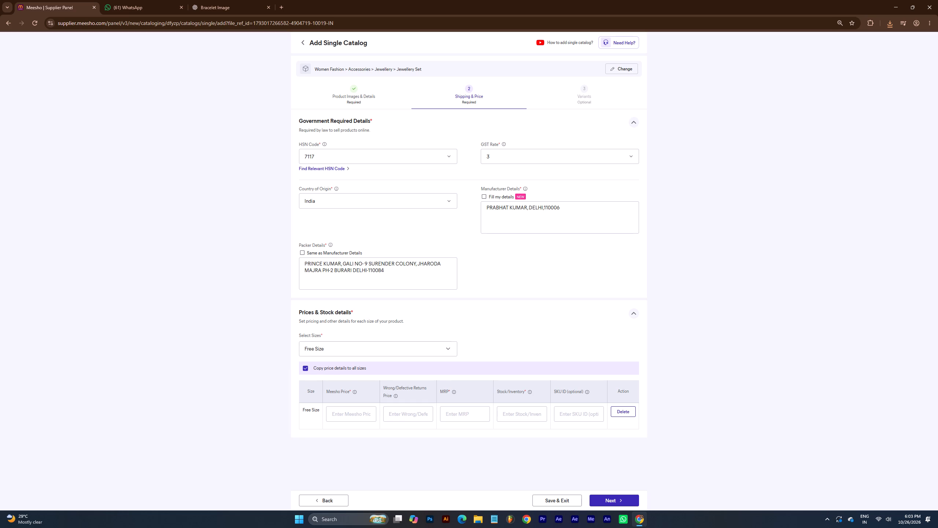
Enter 1 as the Meesho Price for the Free Size row.
left_click(353, 413)
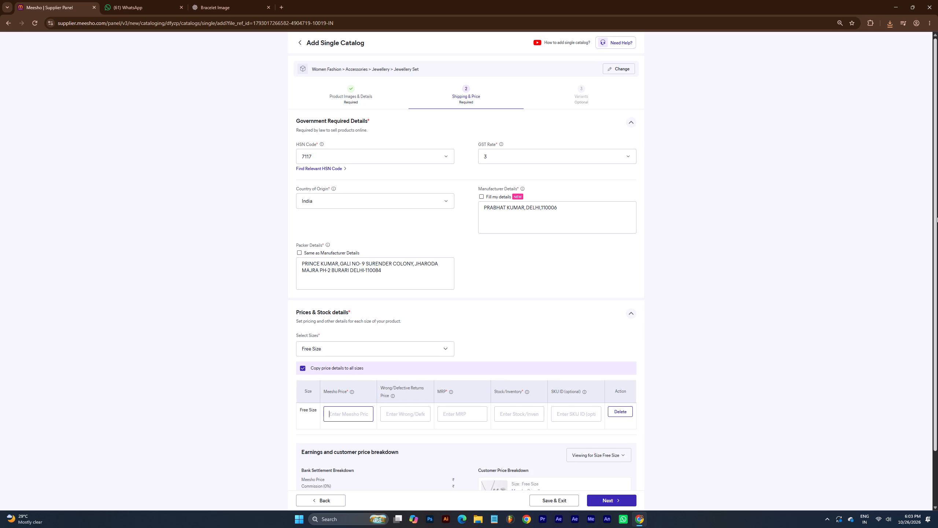
left_click_drag(935, 223, 934, 308)
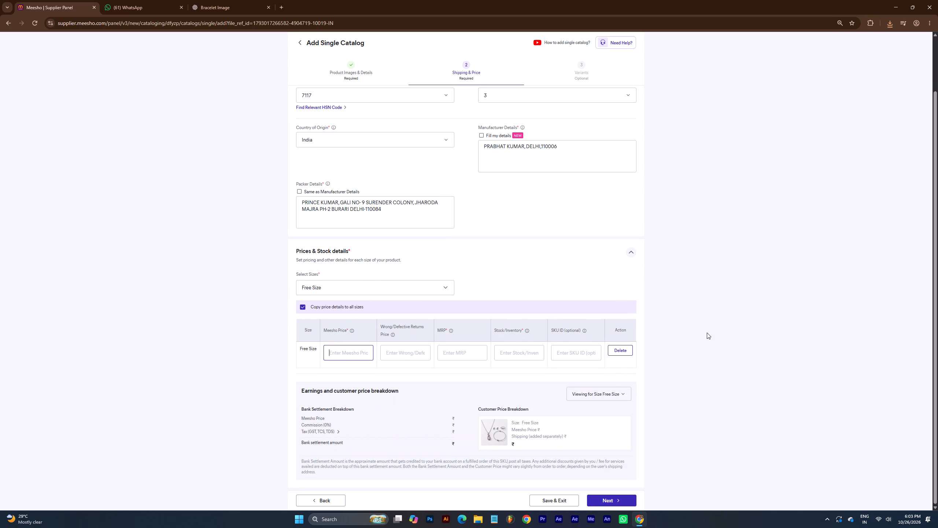
key("1")
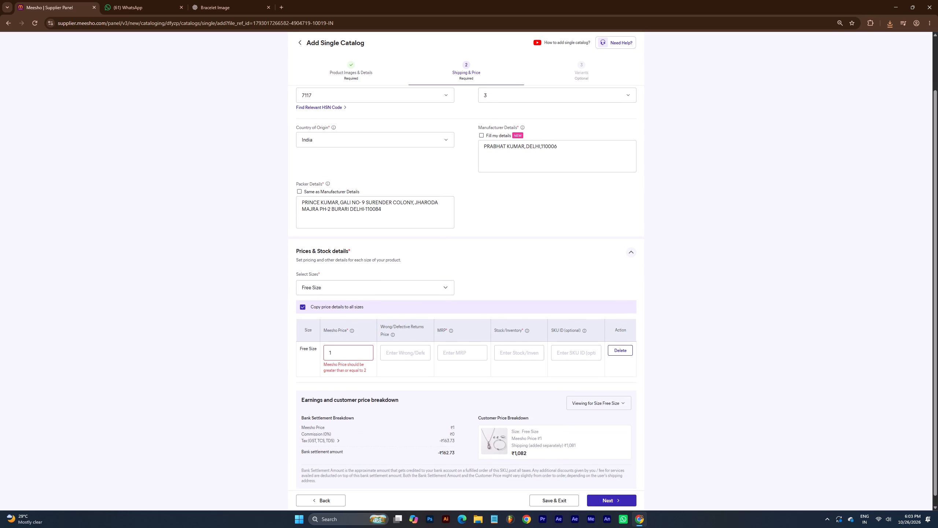
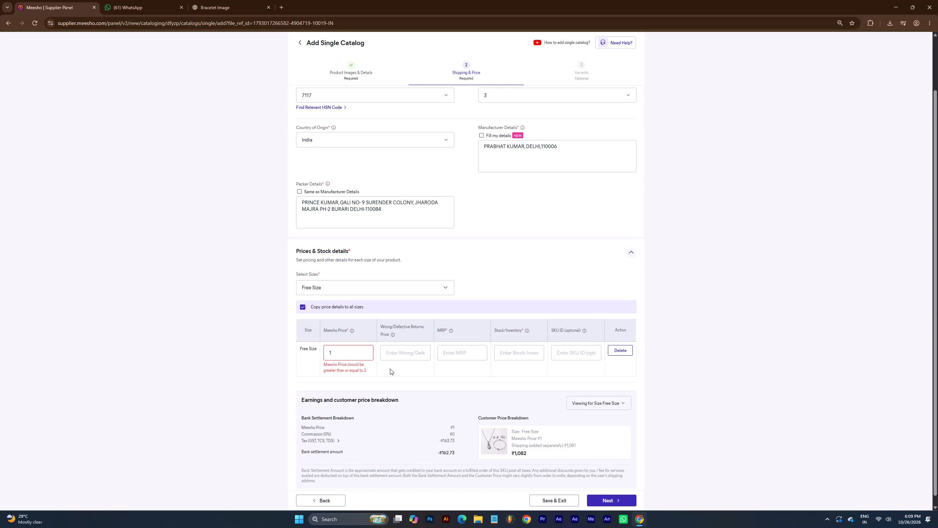
Set the Free Size row's Meesho Price to 60 and its Wrong/Defective Returns Price to 58.
left_click(346, 352)
key("BackSpace")
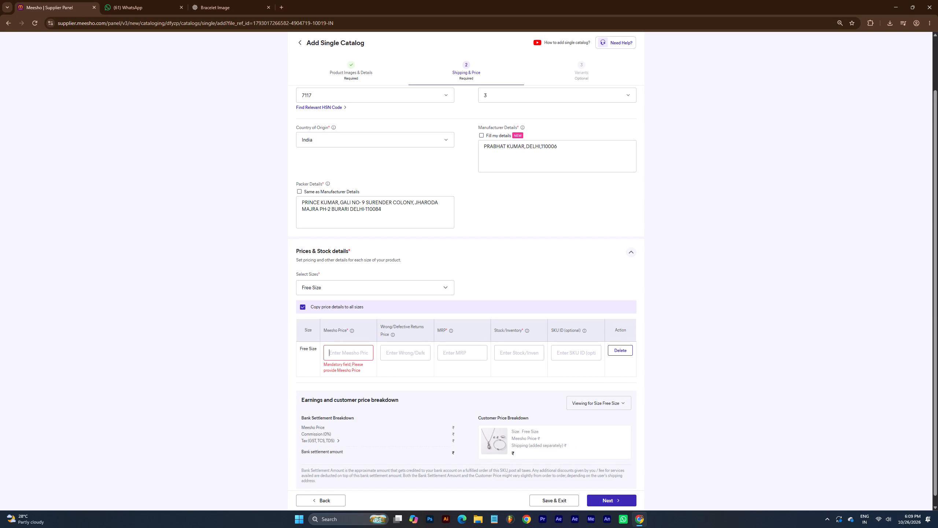
type("60")
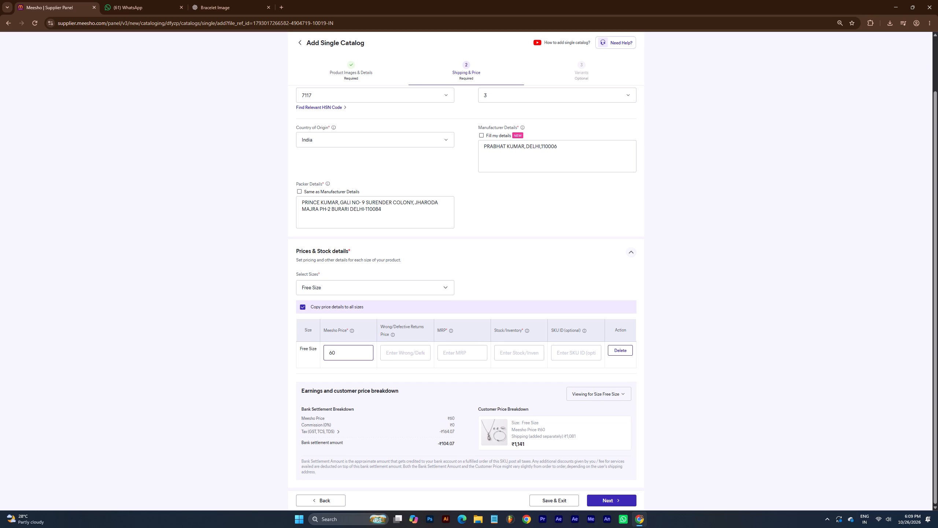
left_click(413, 351)
type("58")
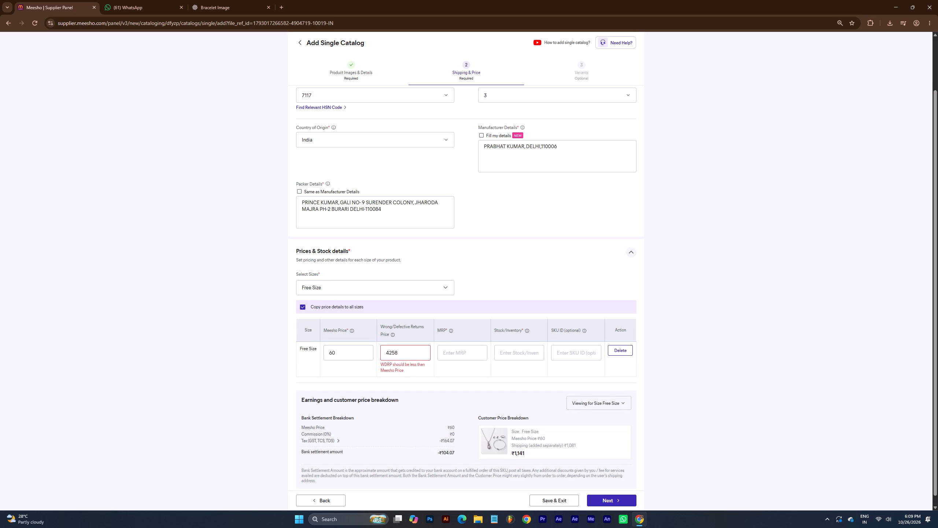
key("BackSpace")
key("BackSpace")
key("BackSpace")
key("BackSpace")
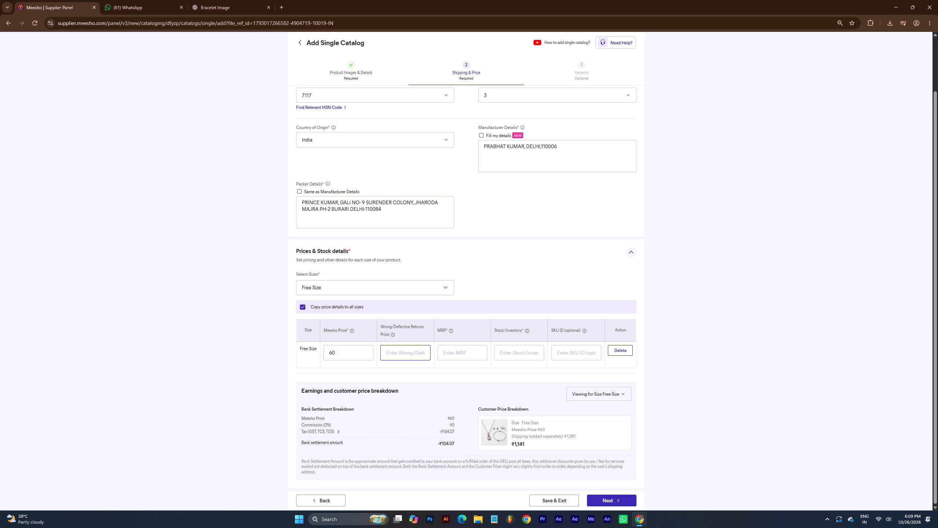
type("58")
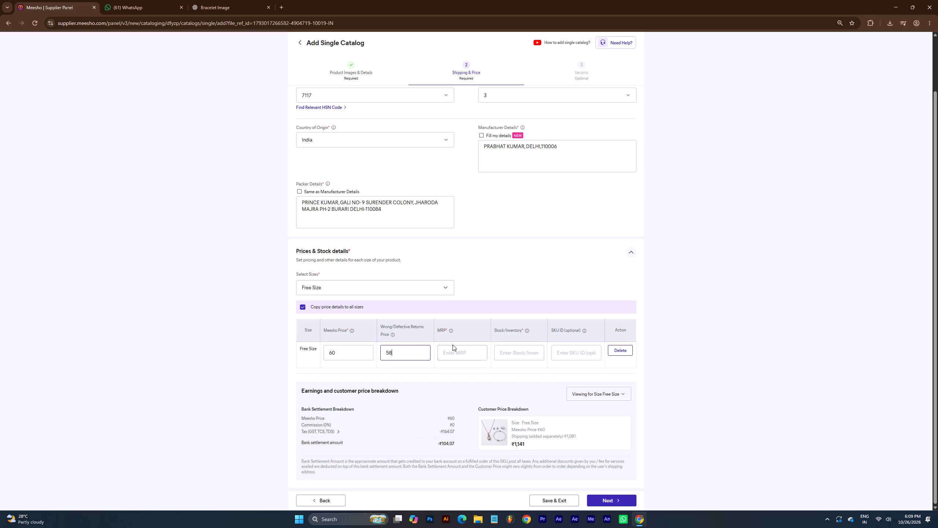
Enter 150 as the MRP and 968 as the stock for the Free Size row.
left_click(453, 351)
type("150")
left_click(506, 354)
type("968")
Submit the jewellery set catalog for quality check without adding variants, and dismiss the visibility suggestions.
left_click_drag(935, 307, 931, 372)
left_click(610, 501)
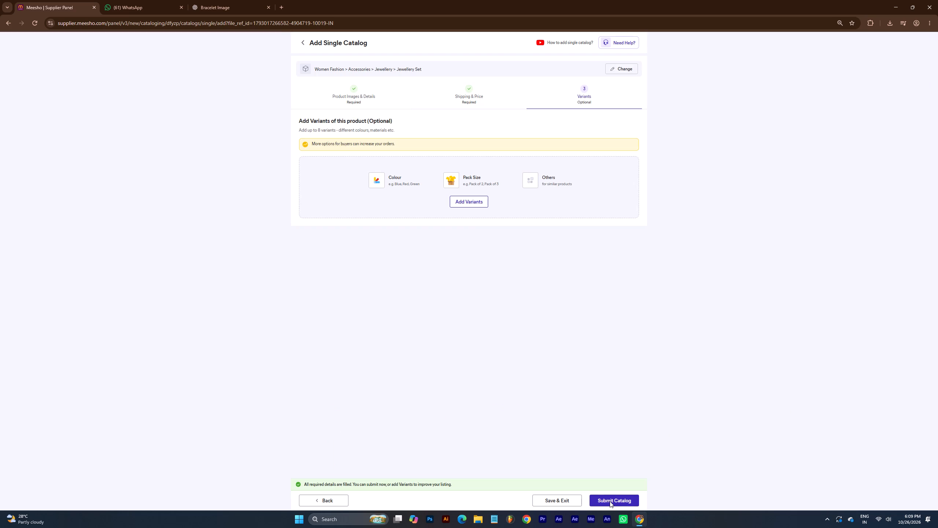
left_click(610, 501)
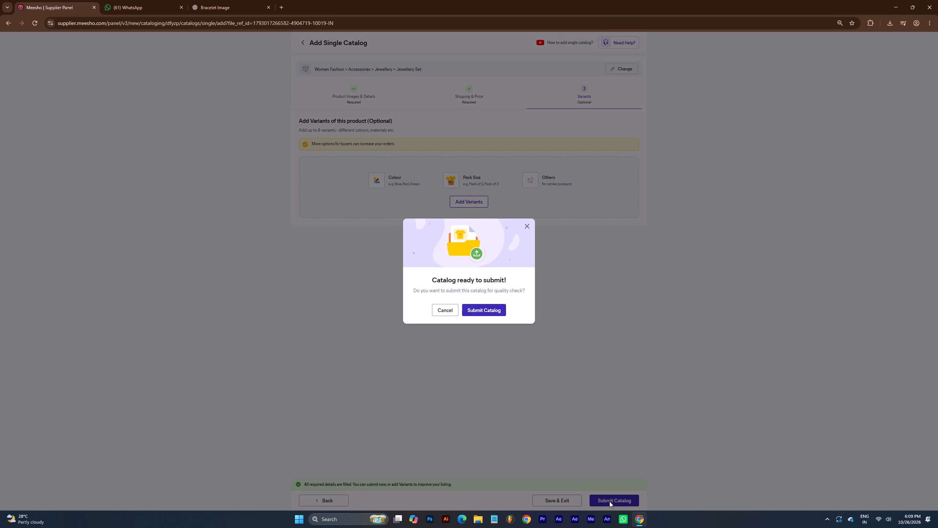
left_click(481, 309)
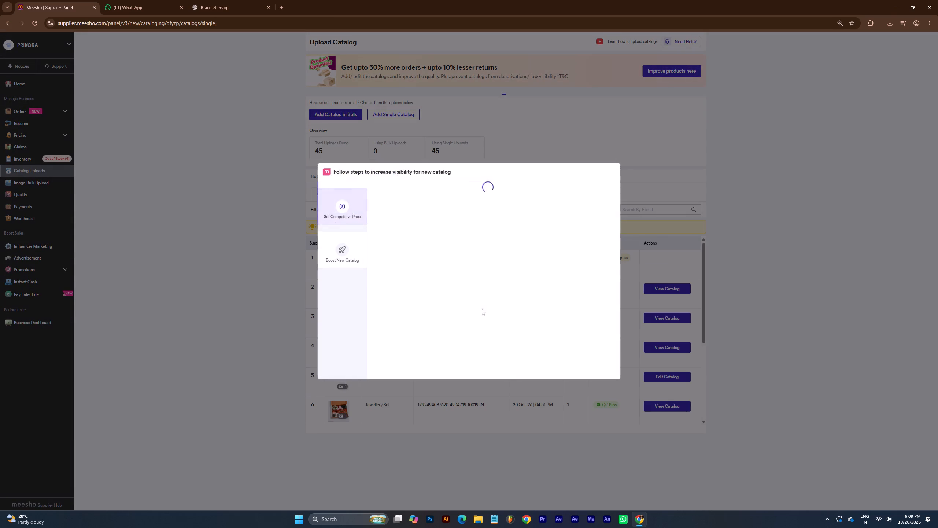
left_click(612, 173)
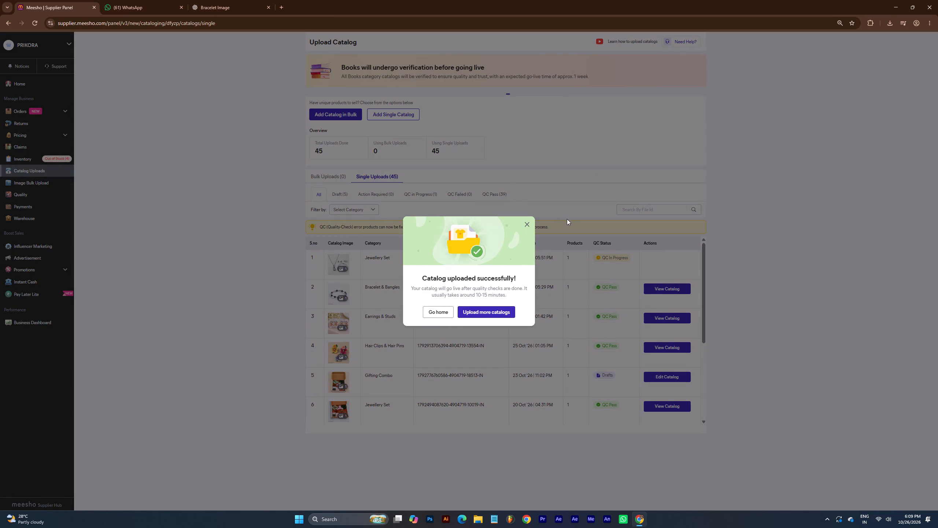
Start another single catalog upload from the upload confirmation.
left_click(487, 314)
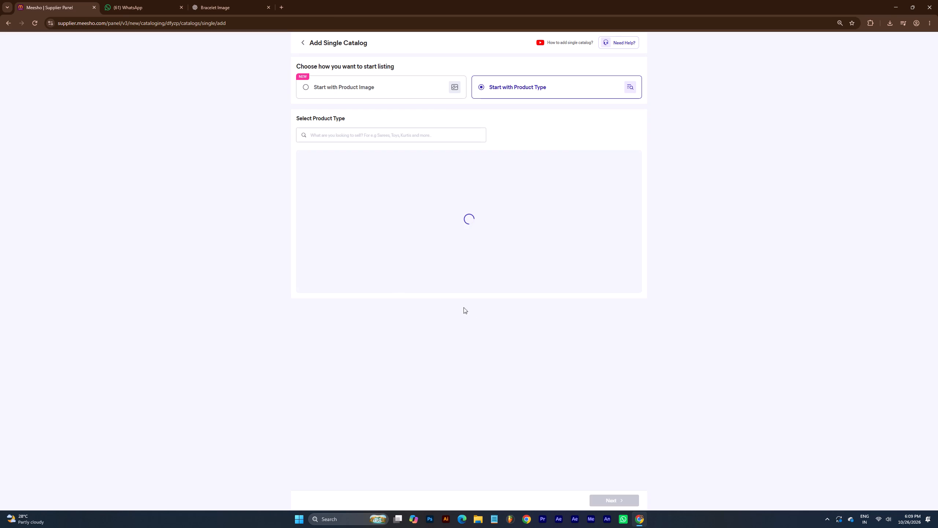
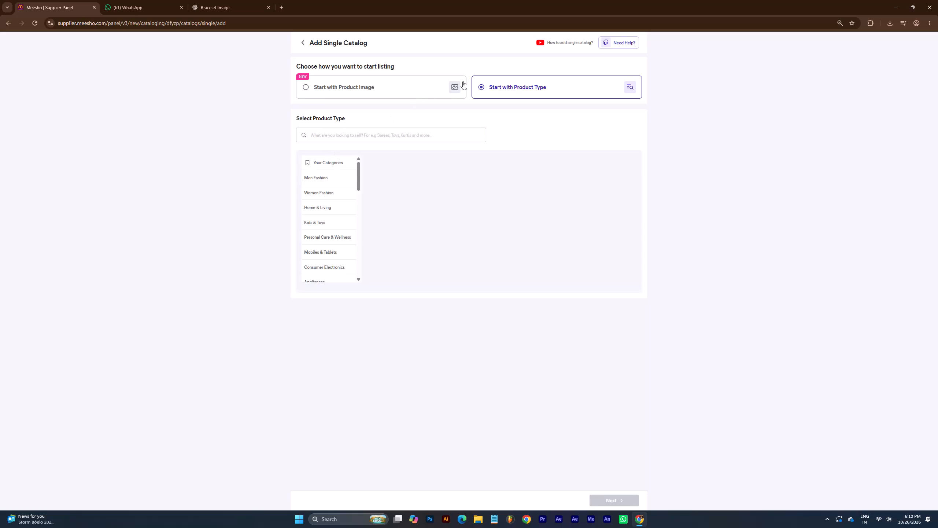
Choose to start the new listing with a product image and open the file selection for its front image.
left_click(310, 84)
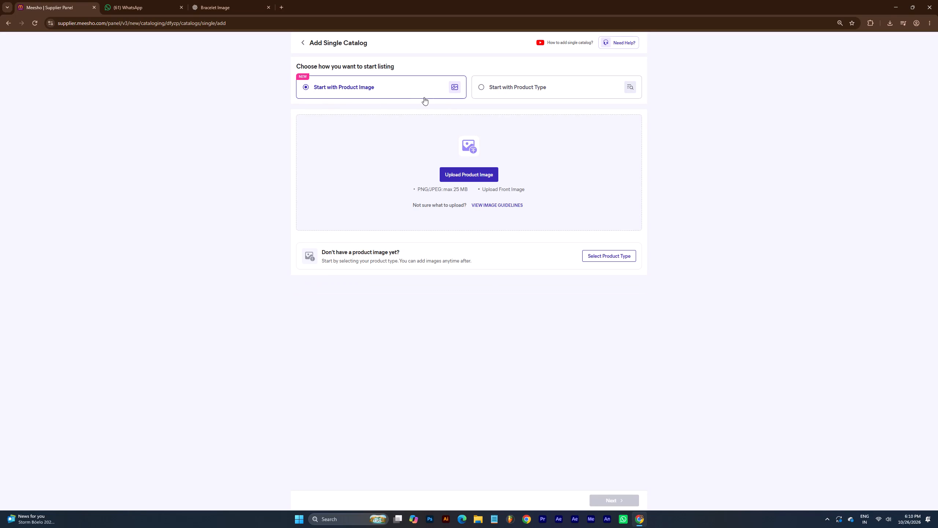
left_click(469, 175)
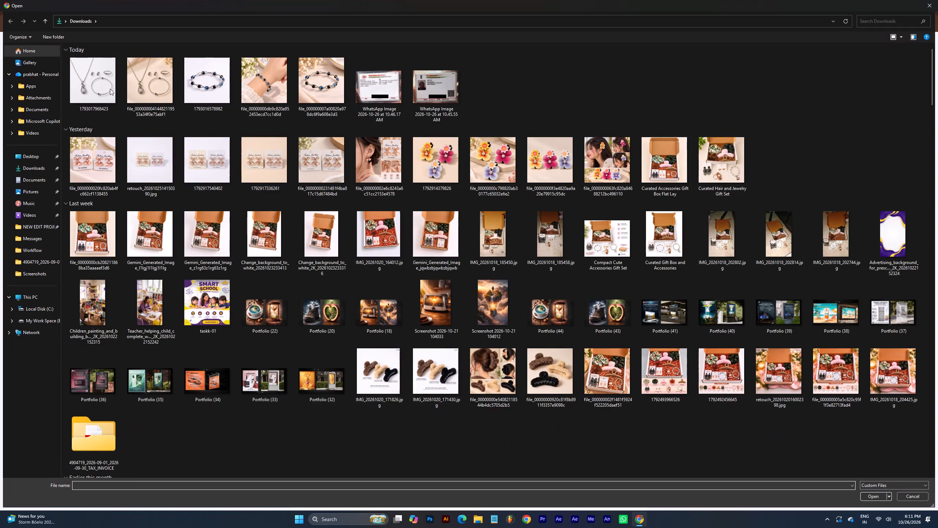
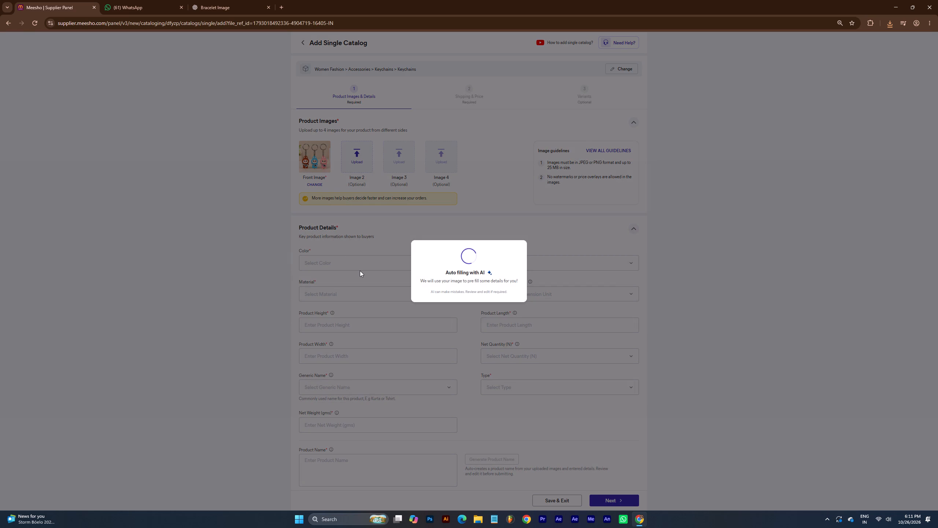
Look through the available shape options for the keychain in the product details without choosing one.
left_click(525, 264)
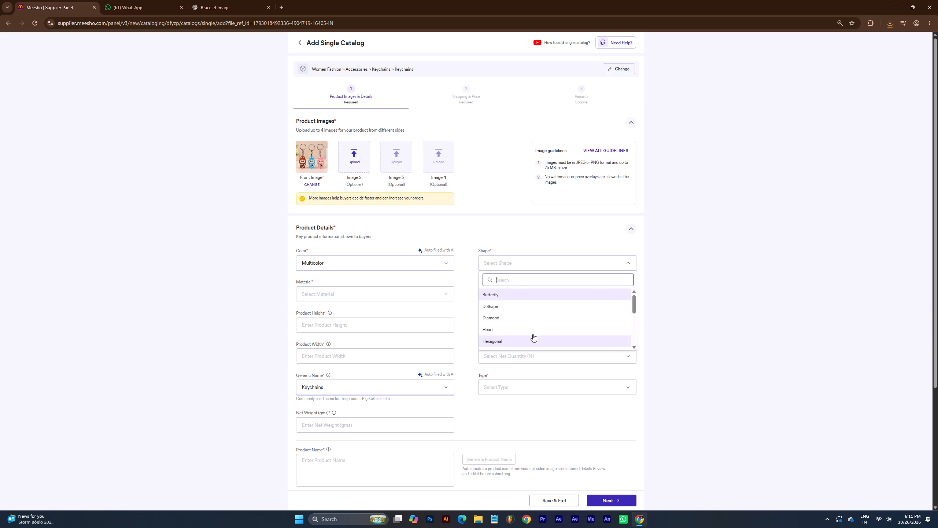
left_click_drag(633, 306, 637, 314)
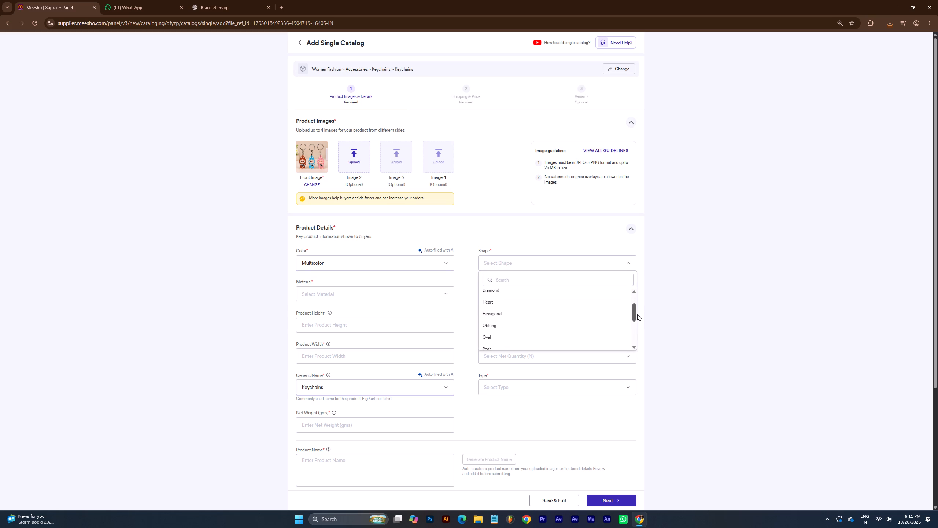
left_click_drag(637, 314, 640, 324)
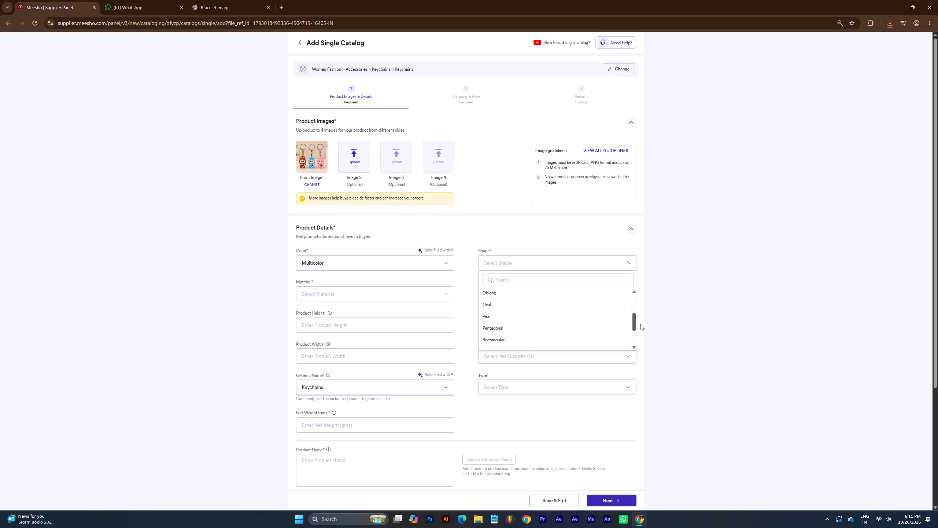
left_click_drag(640, 324, 638, 329)
left_click_drag(638, 329, 636, 342)
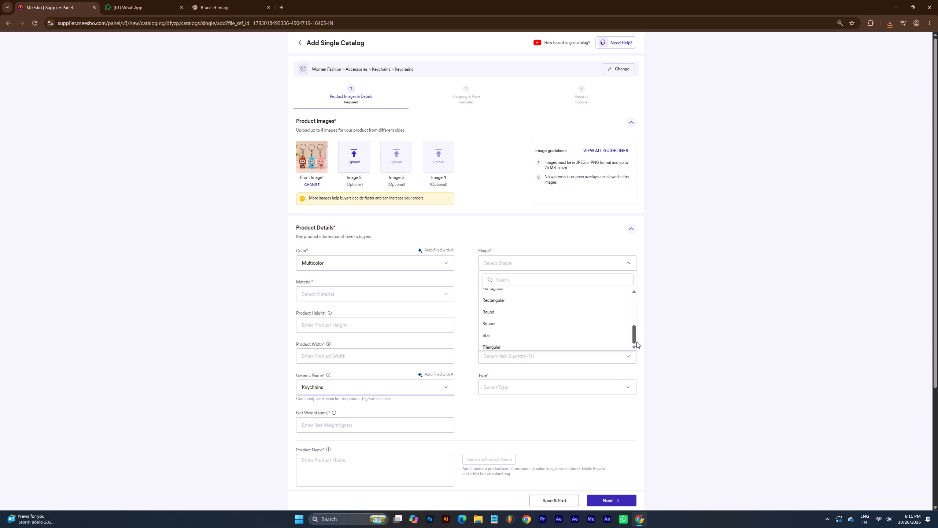
left_click_drag(634, 339, 624, 298)
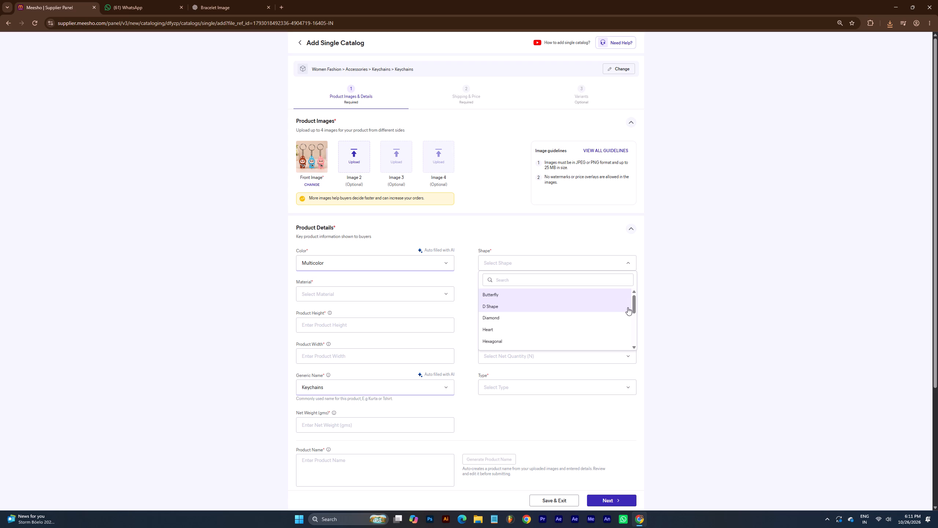
left_click(581, 261)
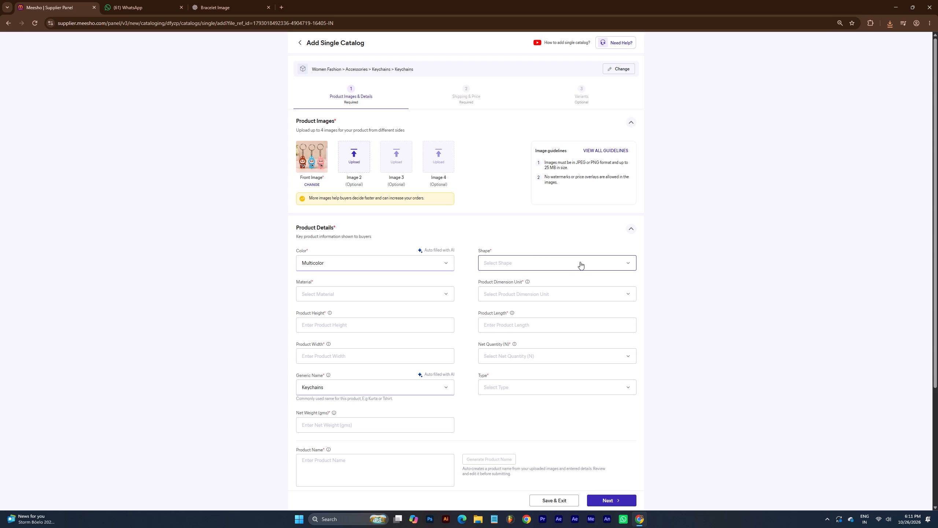
Look through the available material options for the keychain in the product details without choosing one.
left_click(366, 294)
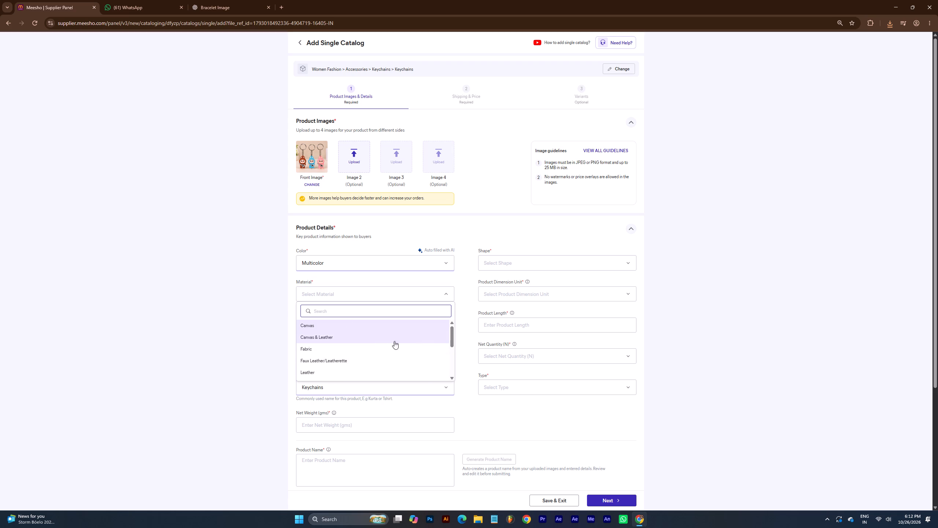
left_click_drag(454, 336, 454, 349)
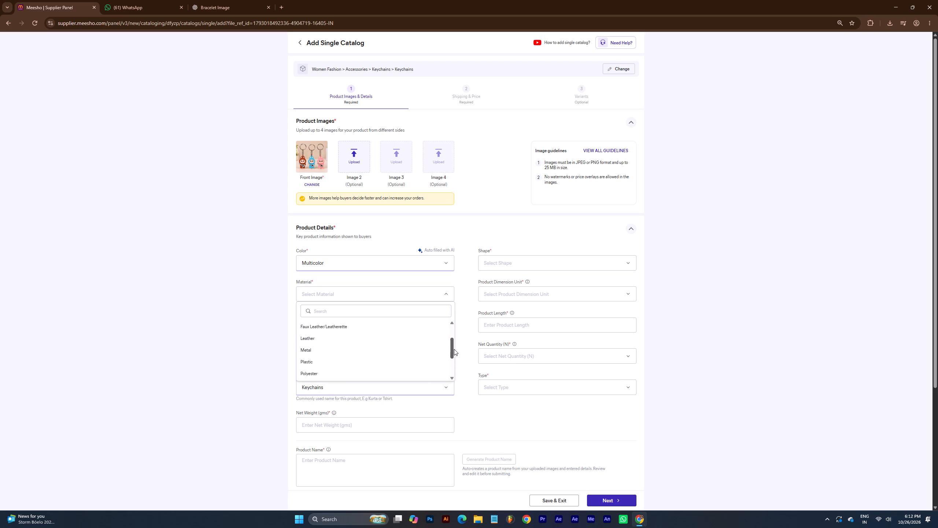
left_click_drag(454, 349, 455, 352)
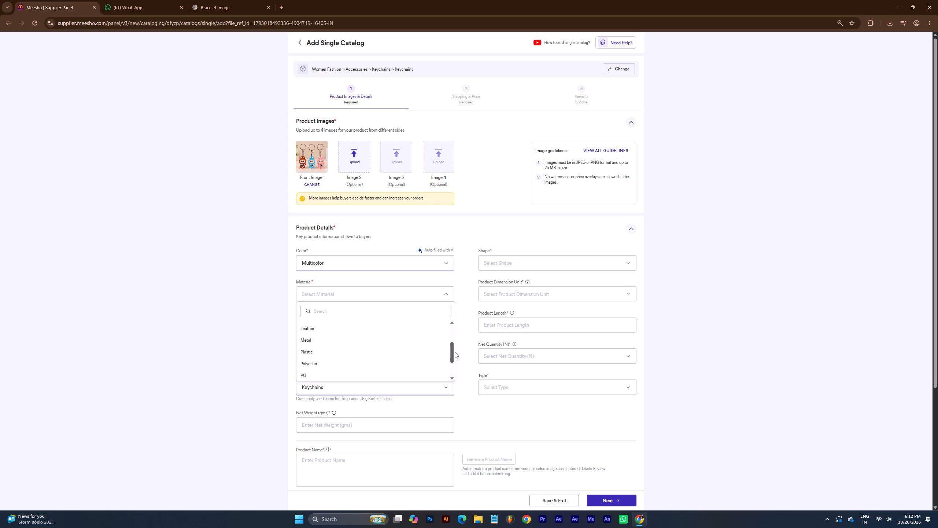
left_click_drag(455, 352, 455, 366)
left_click_drag(455, 366, 446, 363)
left_click_drag(450, 363, 451, 361)
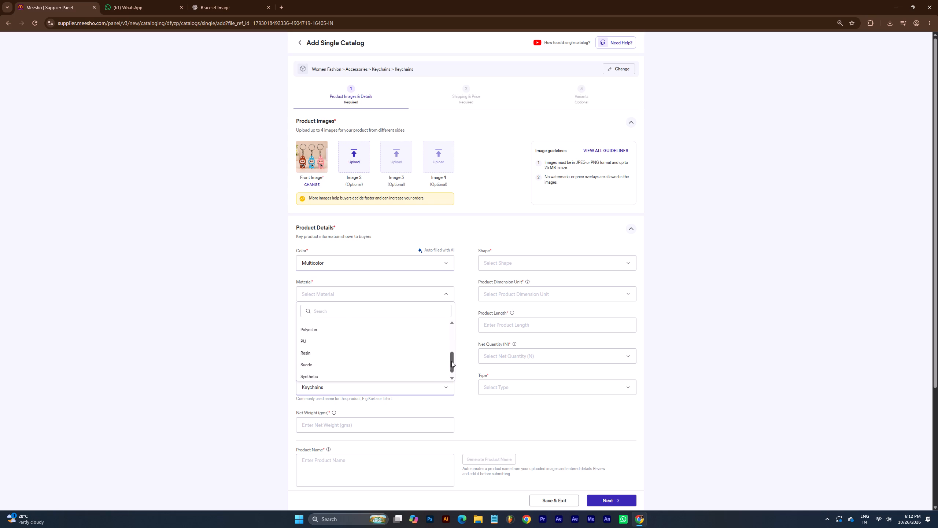
left_click_drag(451, 361, 449, 342)
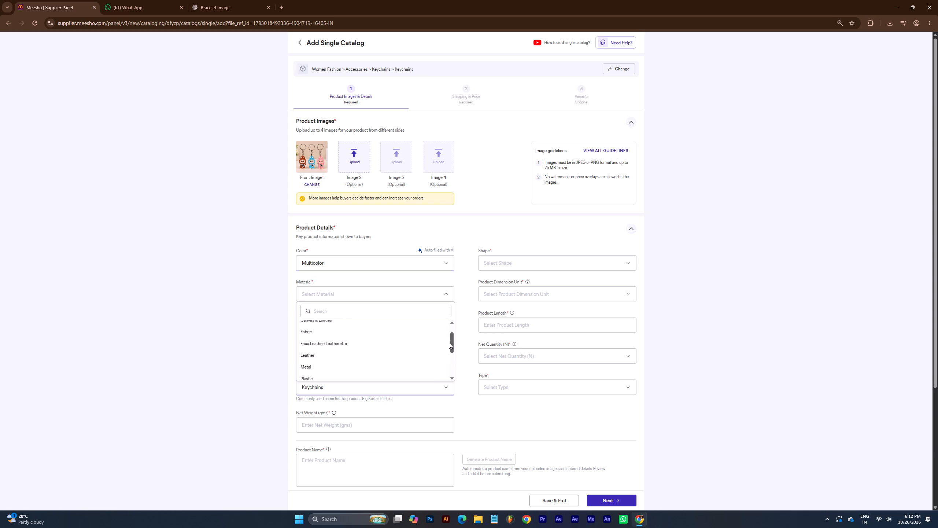
left_click_drag(449, 342, 447, 335)
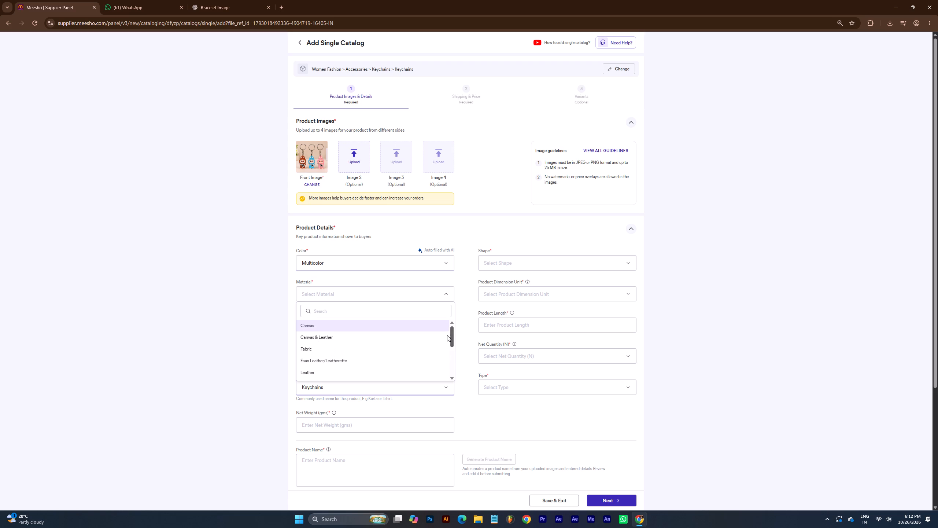
left_click_drag(447, 335, 444, 323)
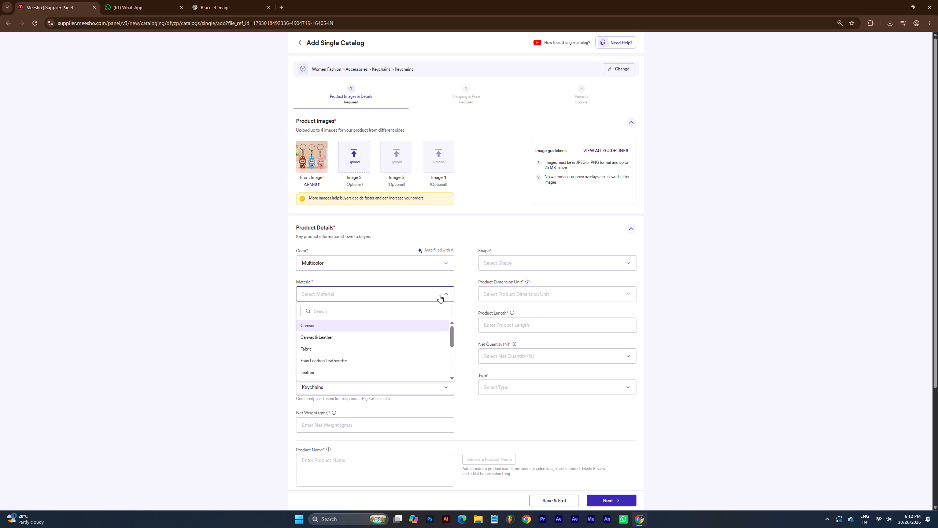
left_click(439, 295)
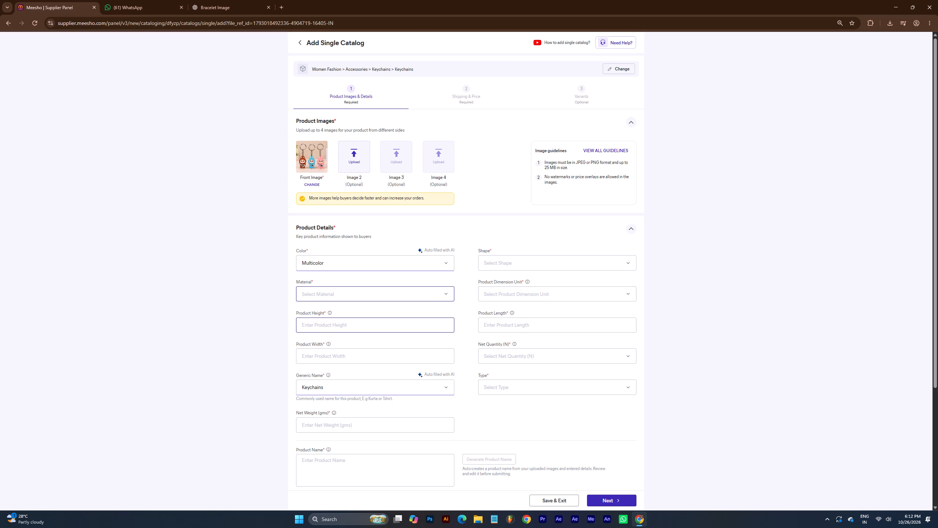
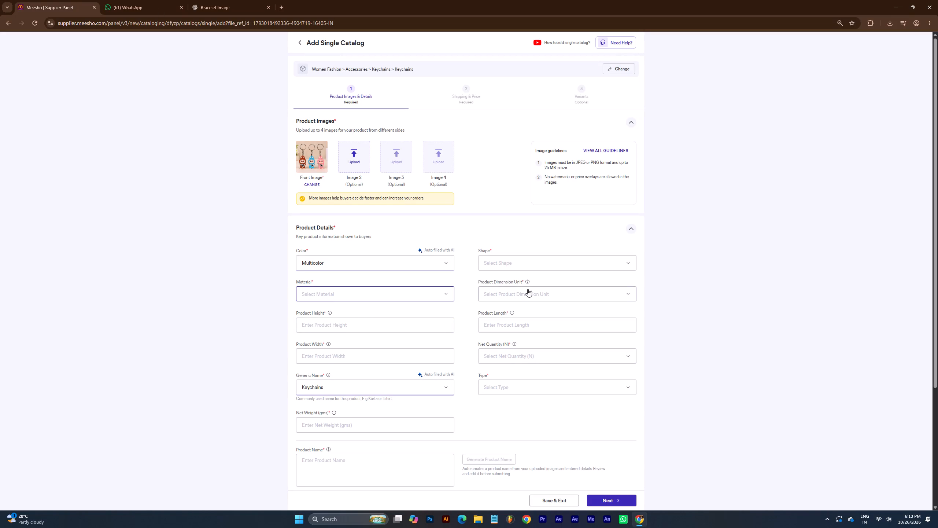
Search the keychain's shape options for "c" and "an" without choosing one.
left_click(496, 260)
left_click(503, 279)
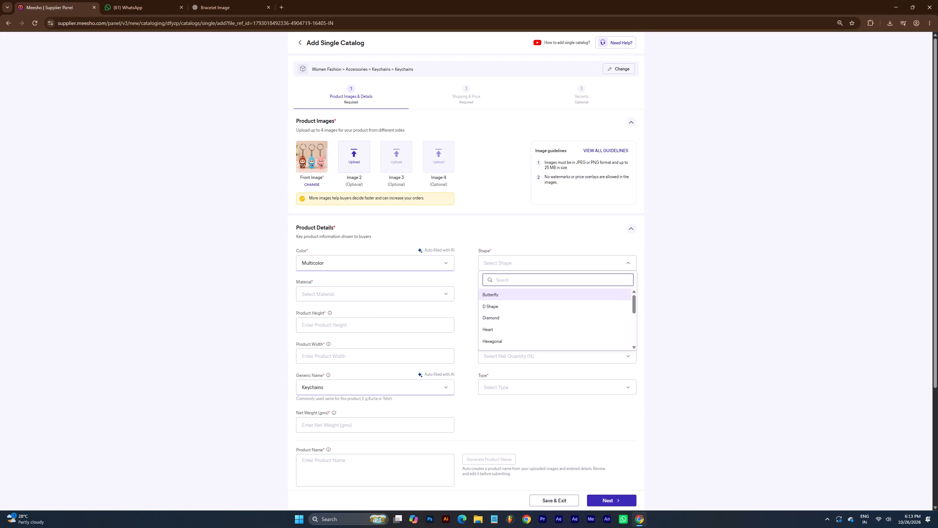
key("c")
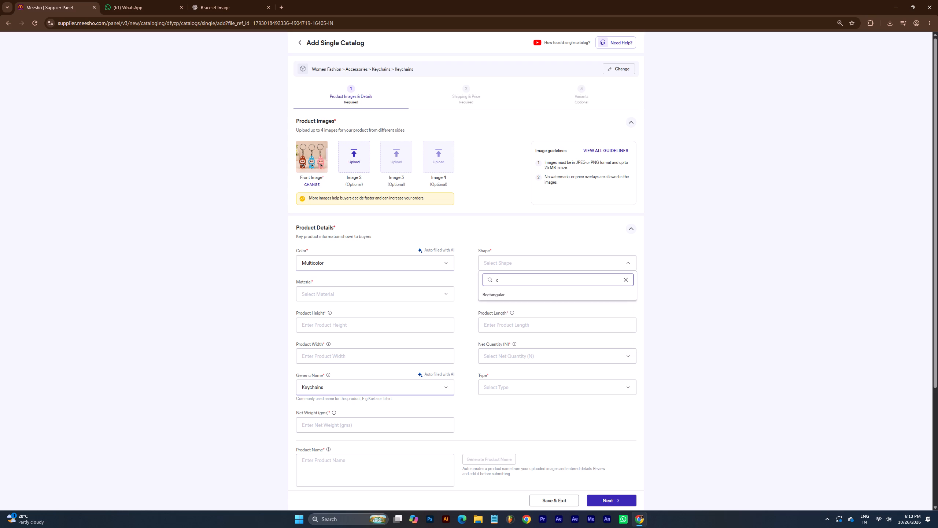
key("BackSpace")
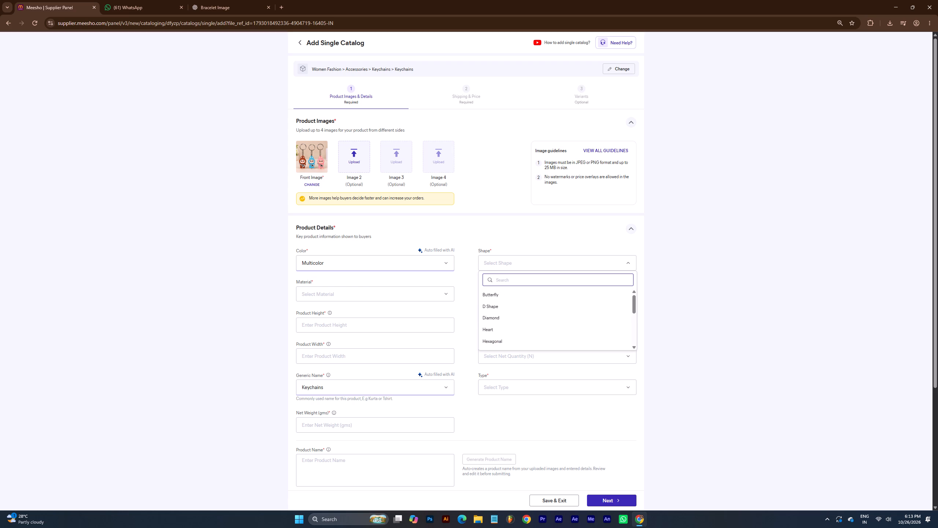
key("a")
key("n")
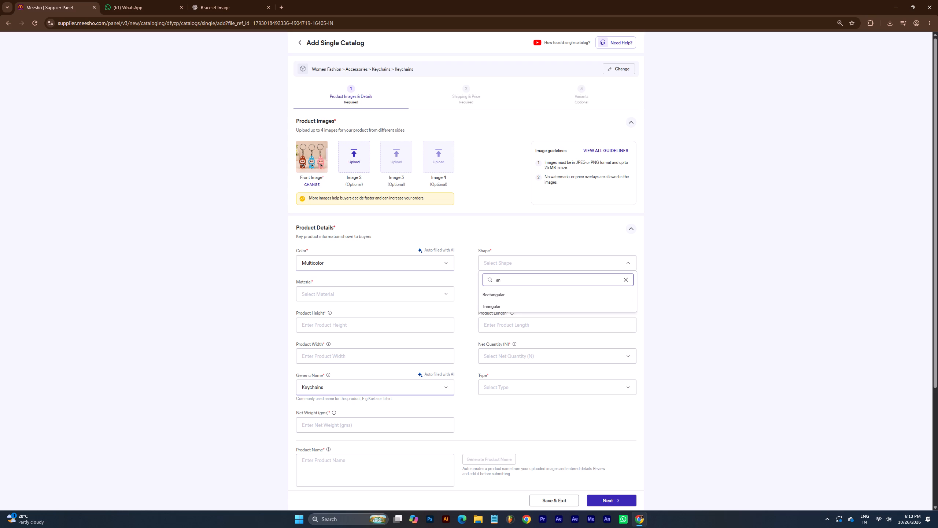
key("BackSpace")
key("BackSpace")
key("BackSpace")
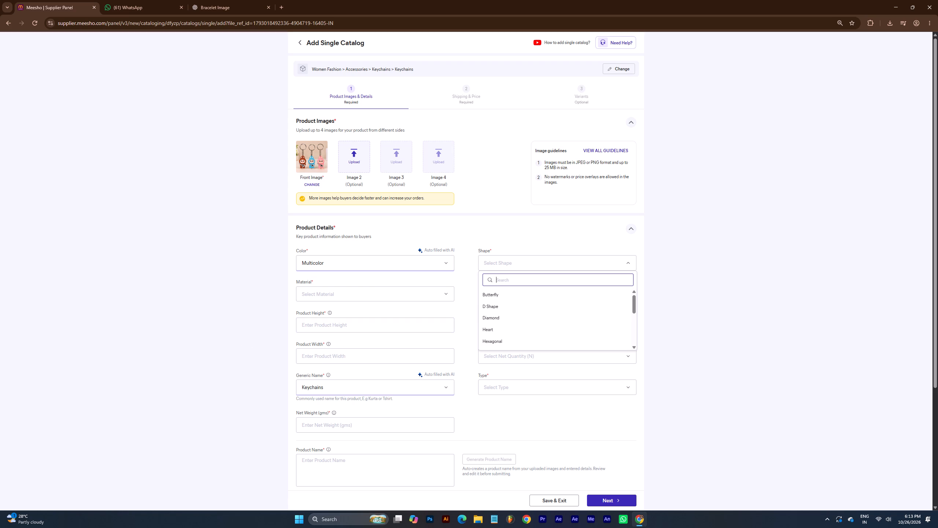
Search the keychain's material options for "rubb" and "pvc", and look through the full material list without choosing one.
left_click(346, 293)
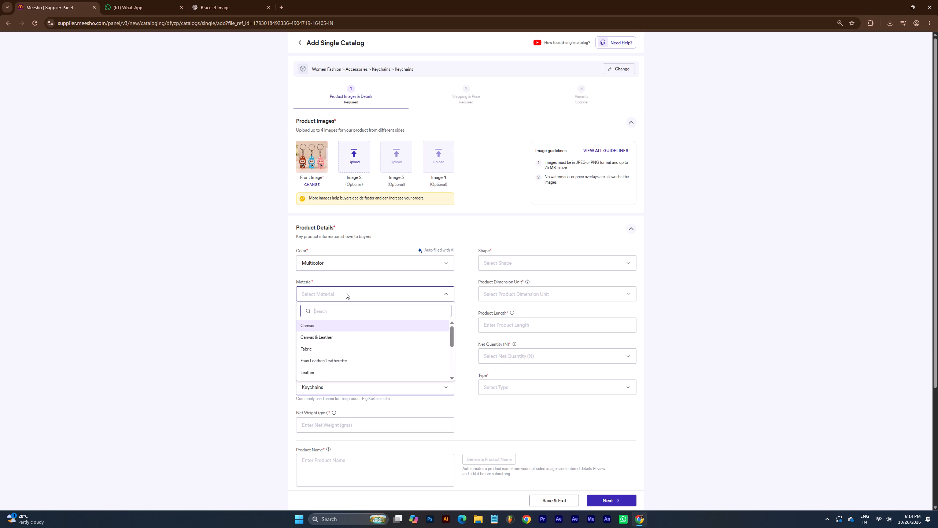
key("r")
key("u")
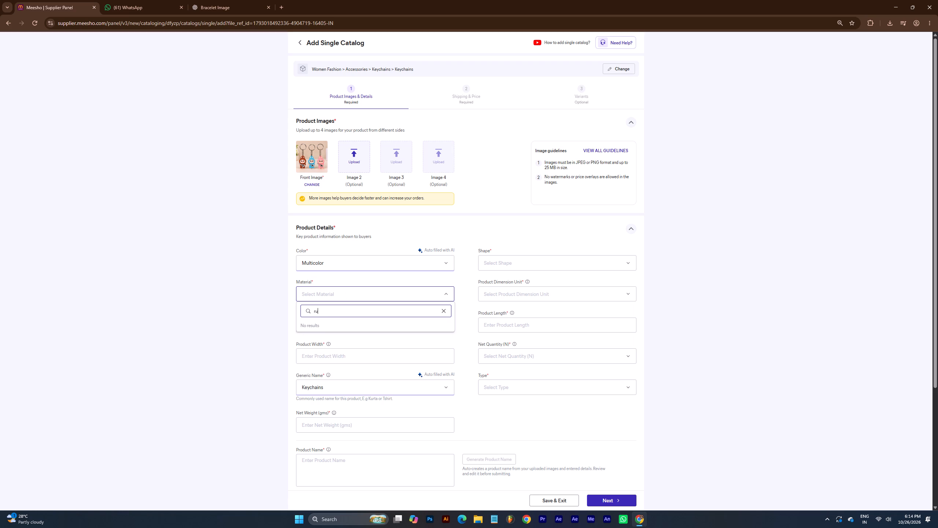
type("bb")
key("BackSpace")
key("BackSpace")
key("BackSpace")
key("BackSpace")
type("pvc")
key("BackSpace")
key("BackSpace")
key("BackSpace")
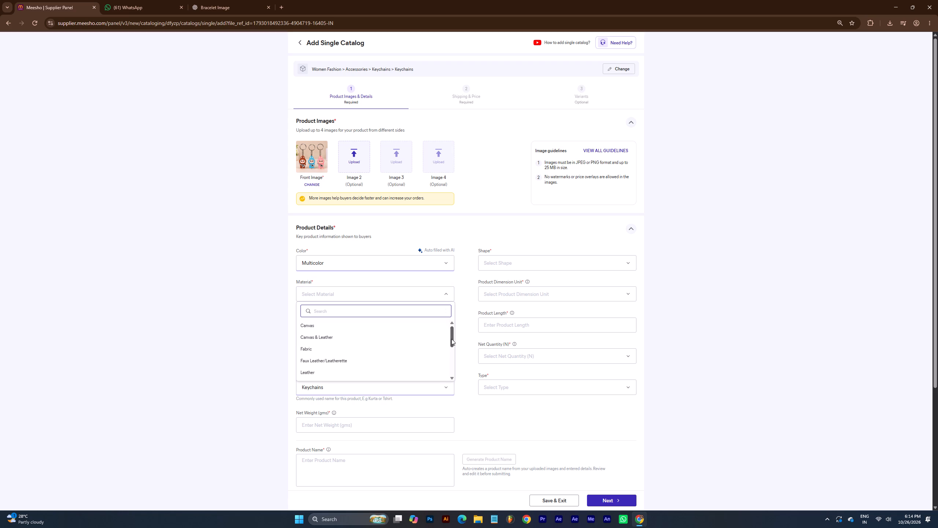
left_click_drag(451, 339, 454, 358)
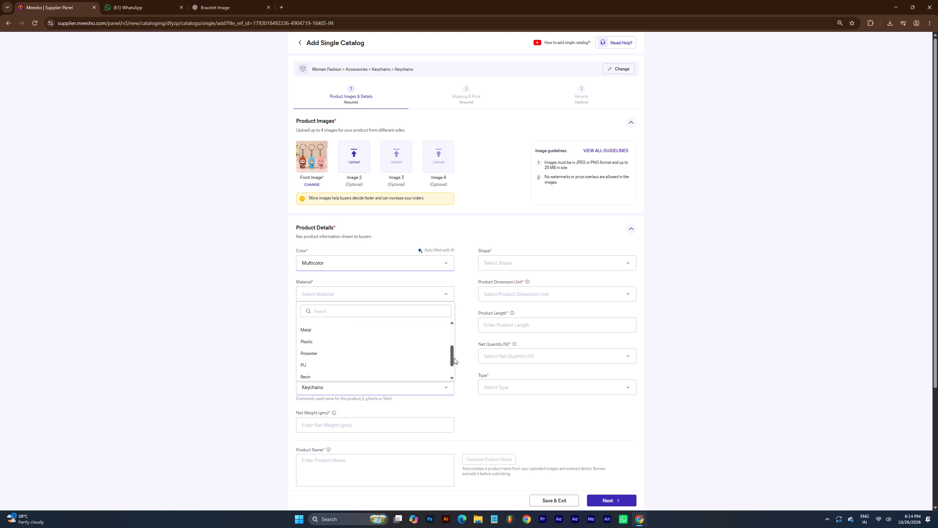
left_click_drag(454, 358, 458, 377)
left_click_drag(451, 364, 453, 373)
left_click_drag(452, 369, 457, 336)
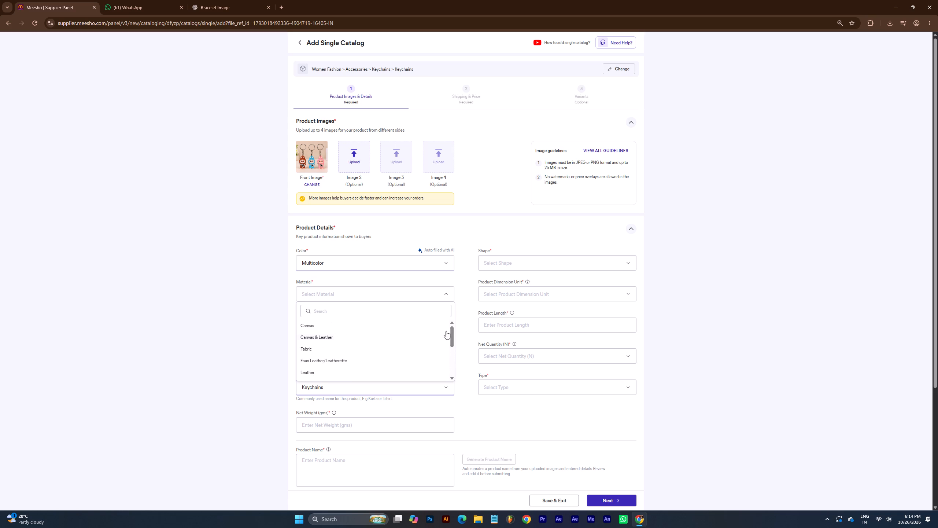
left_click(447, 295)
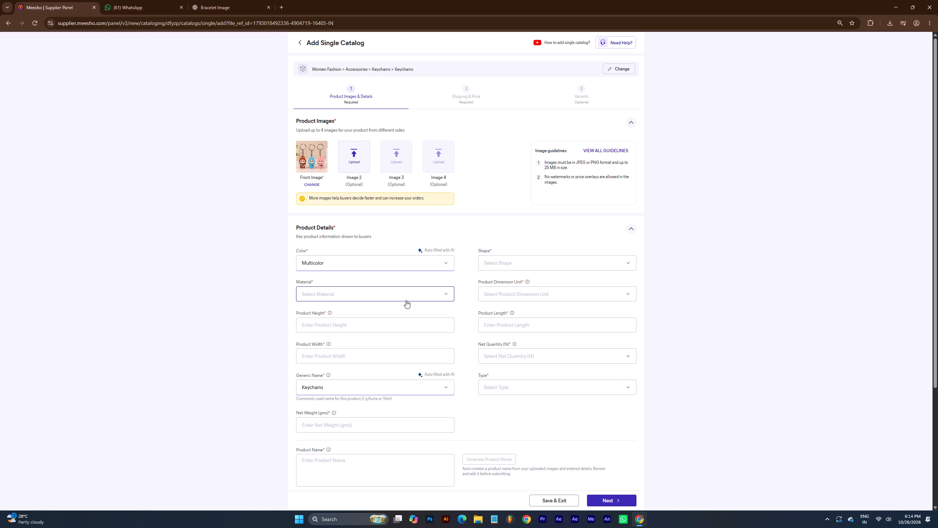
Set the product dimension unit to cm and enter a height of 1, length of 7 and width of 2.
left_click(512, 294)
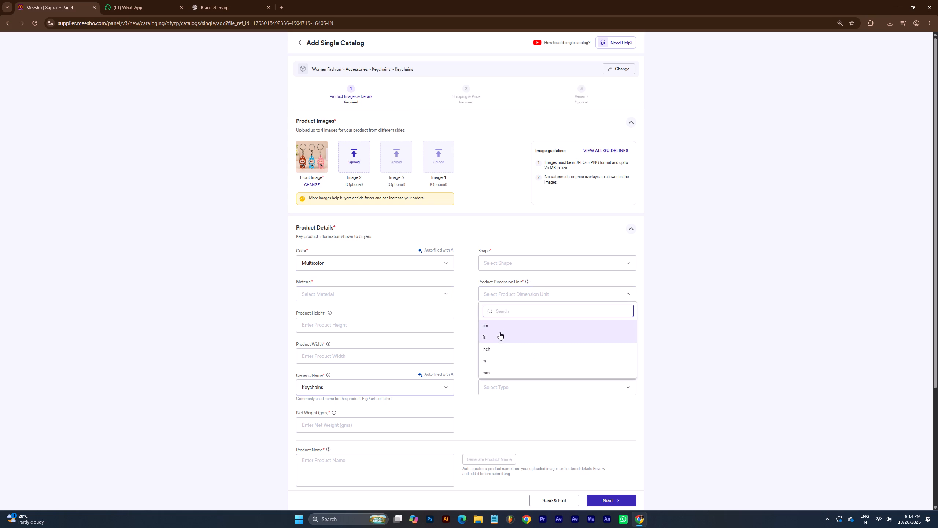
left_click(504, 325)
left_click(388, 326)
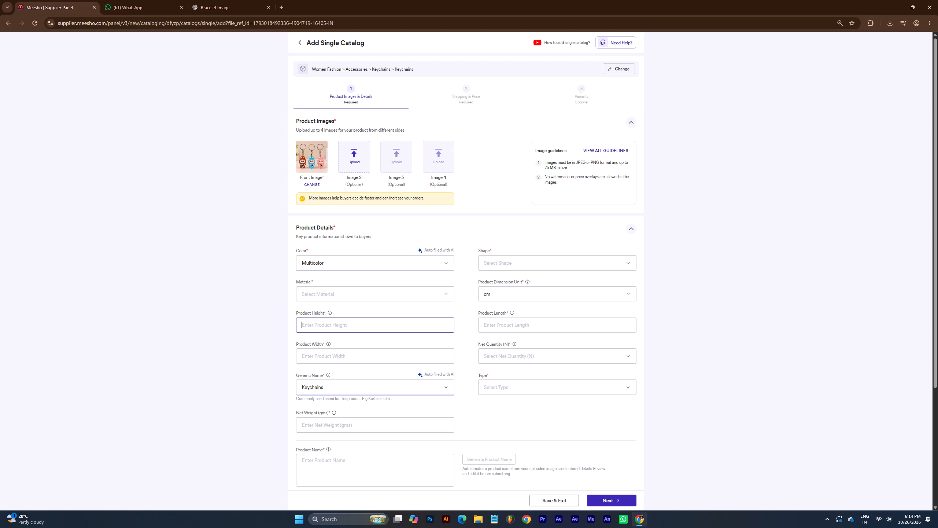
left_click(361, 326)
key("1")
left_click(505, 322)
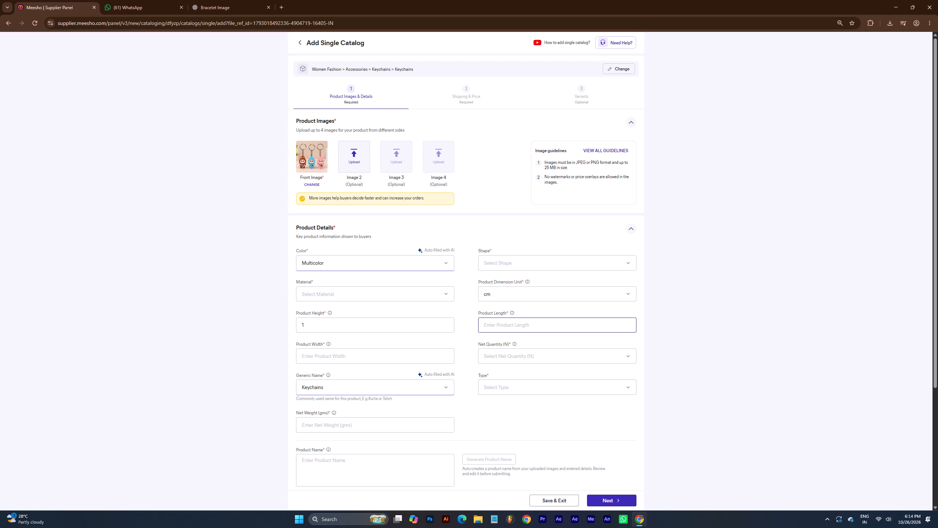
key("7")
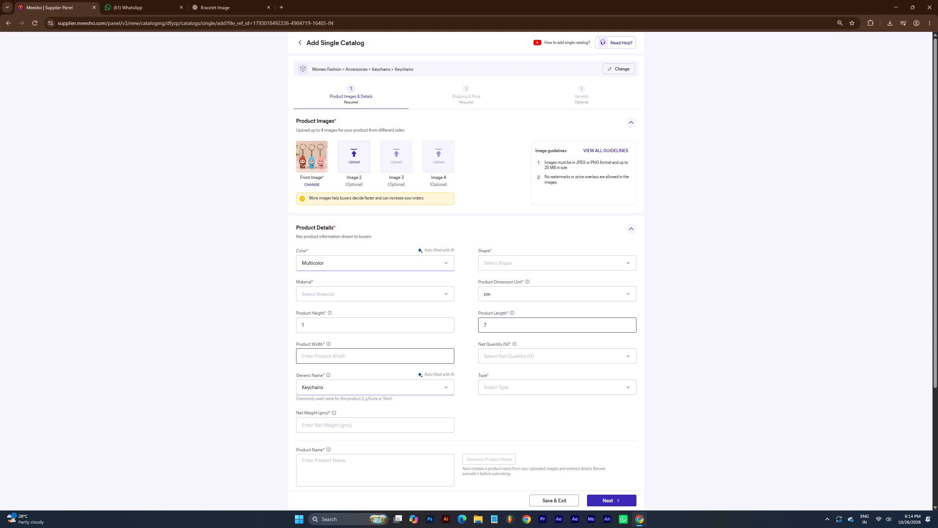
left_click(347, 357)
key("2")
Set the keychain's type to Cartoon.
left_click(512, 391)
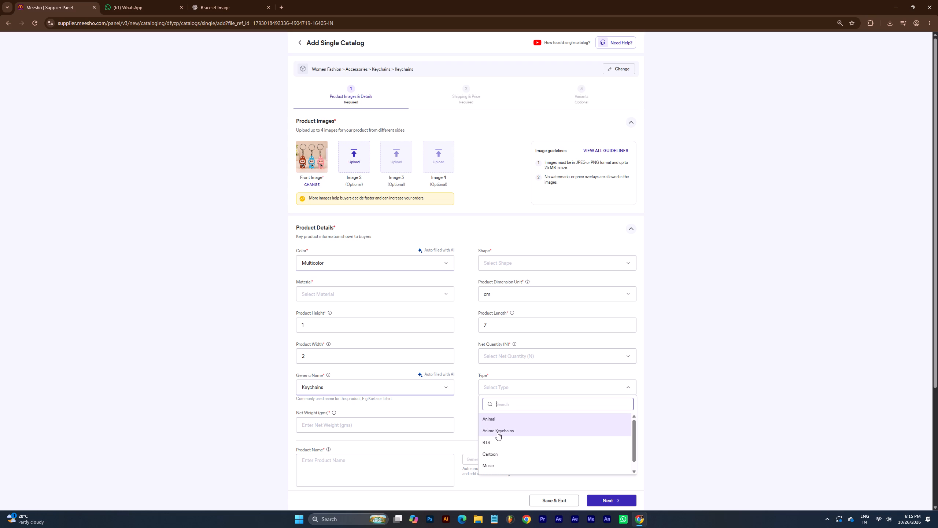
left_click(495, 457)
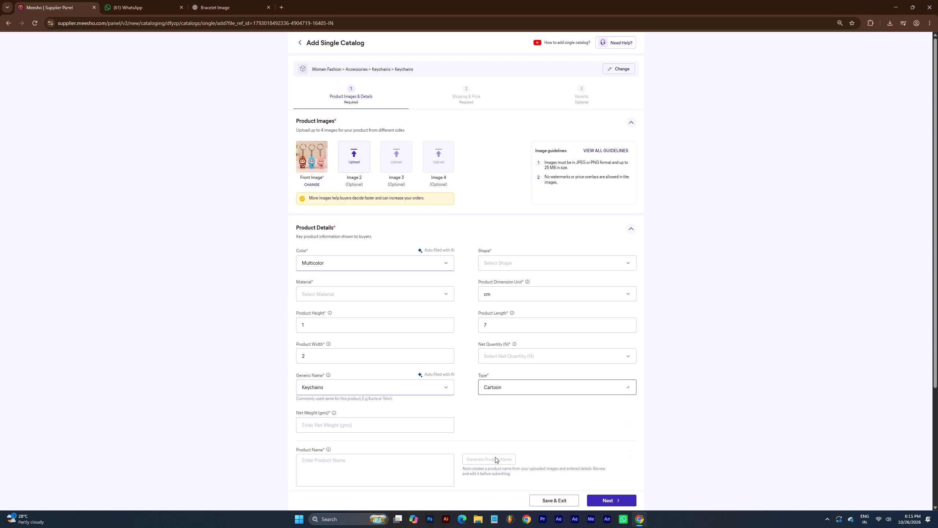
Set the keychain's shape to Oval.
left_click(521, 260)
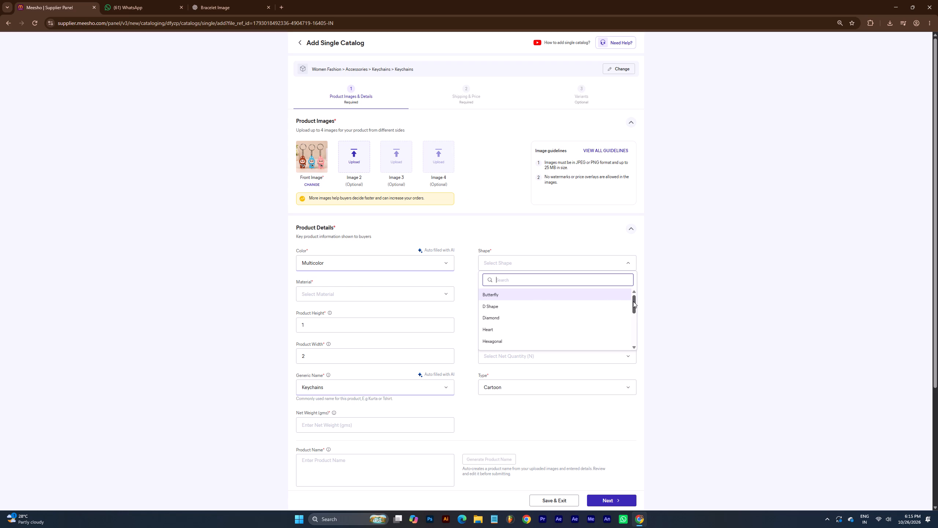
left_click_drag(635, 309, 634, 314)
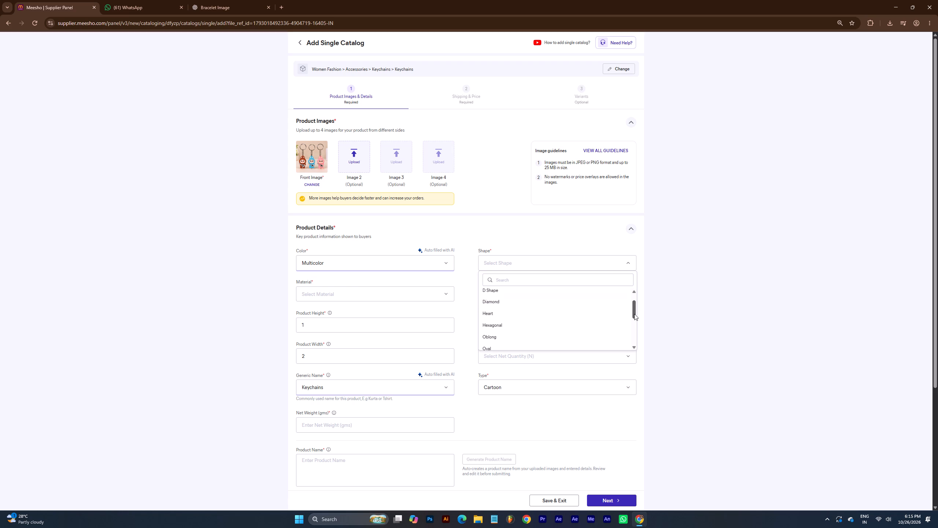
left_click_drag(634, 314, 635, 329)
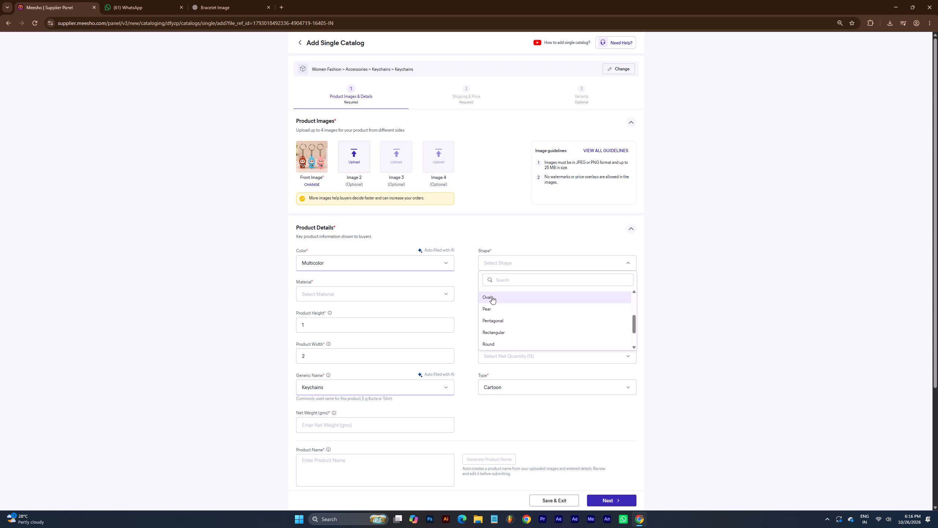
left_click(492, 297)
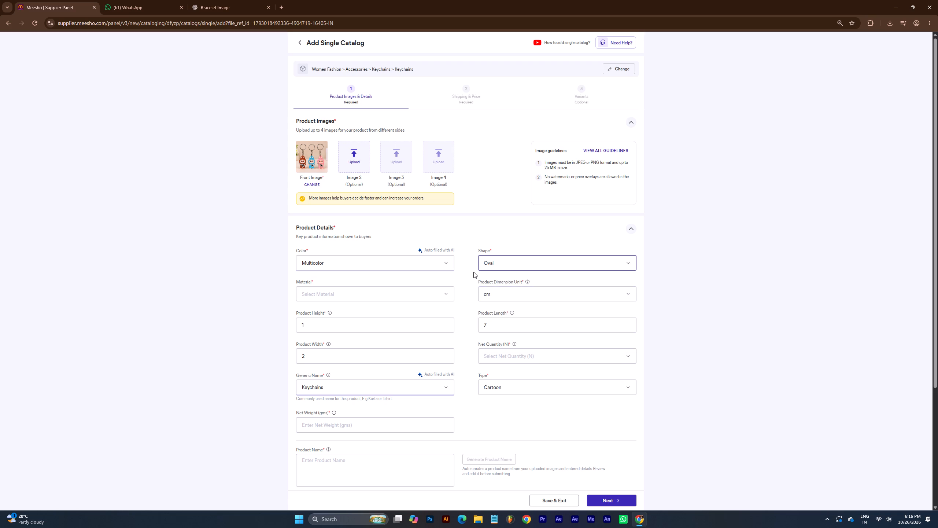
Open the material options for the keychain.
left_click(351, 294)
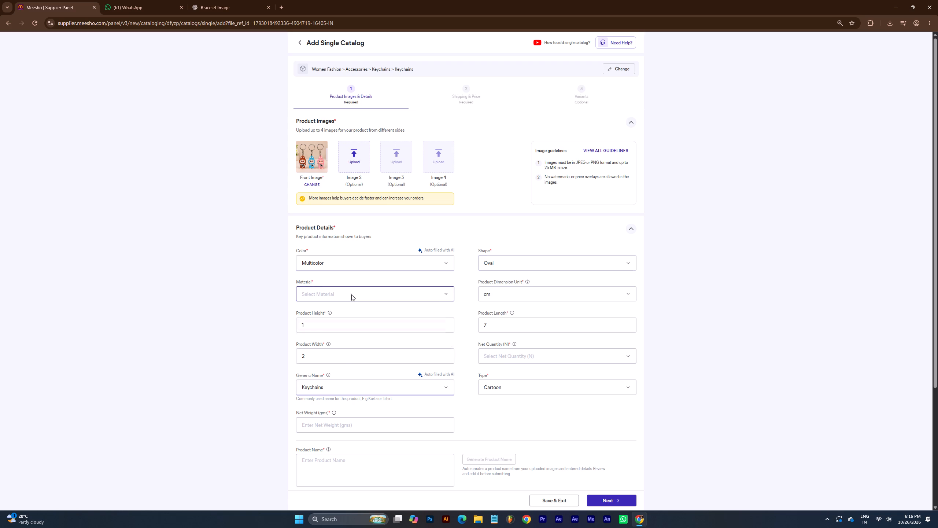
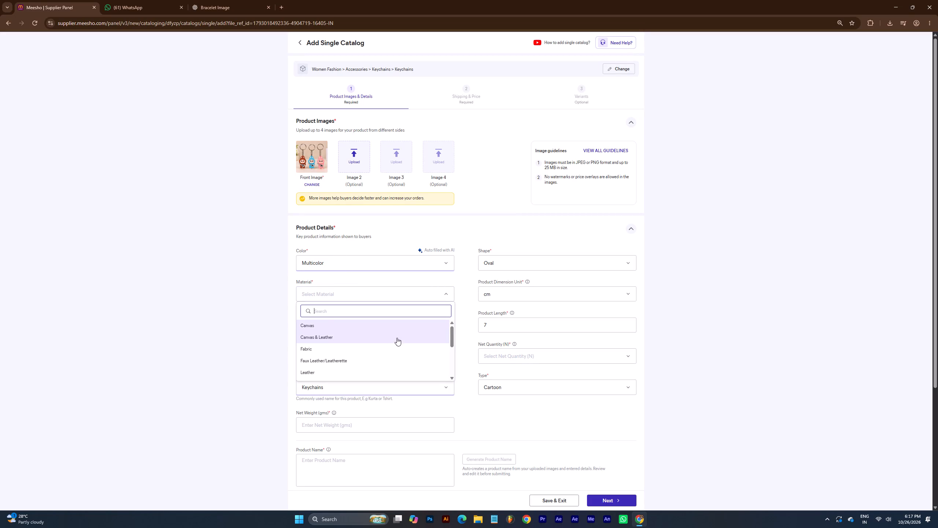
Set the keychain's material to Plastic.
left_click_drag(453, 335, 452, 336)
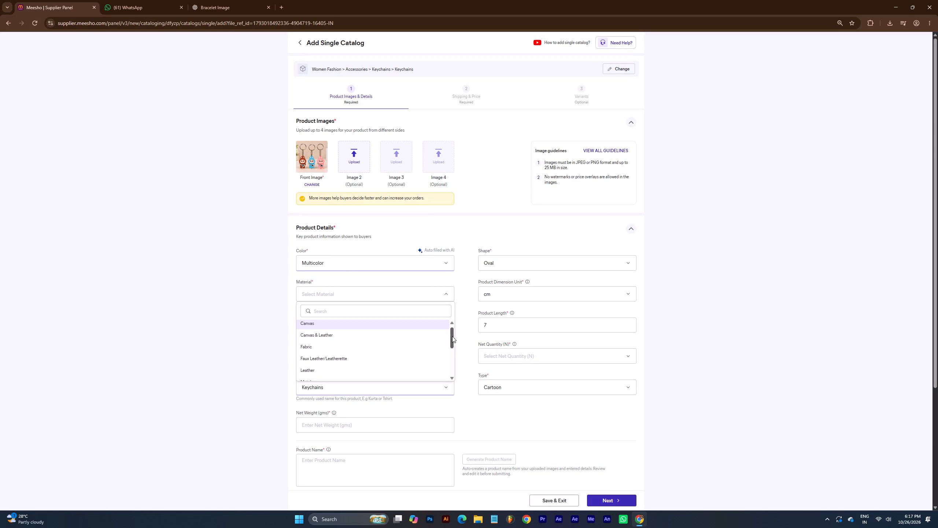
left_click_drag(452, 336, 448, 349)
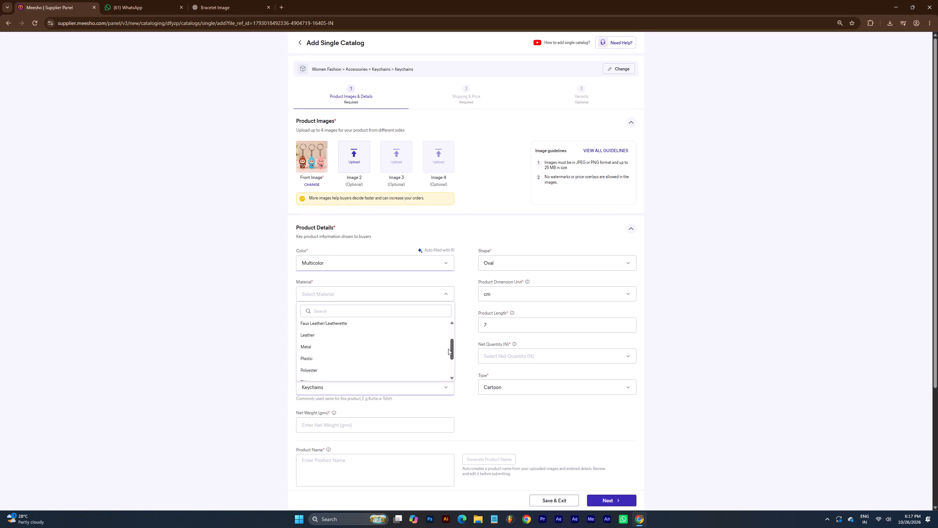
left_click_drag(448, 349, 443, 367)
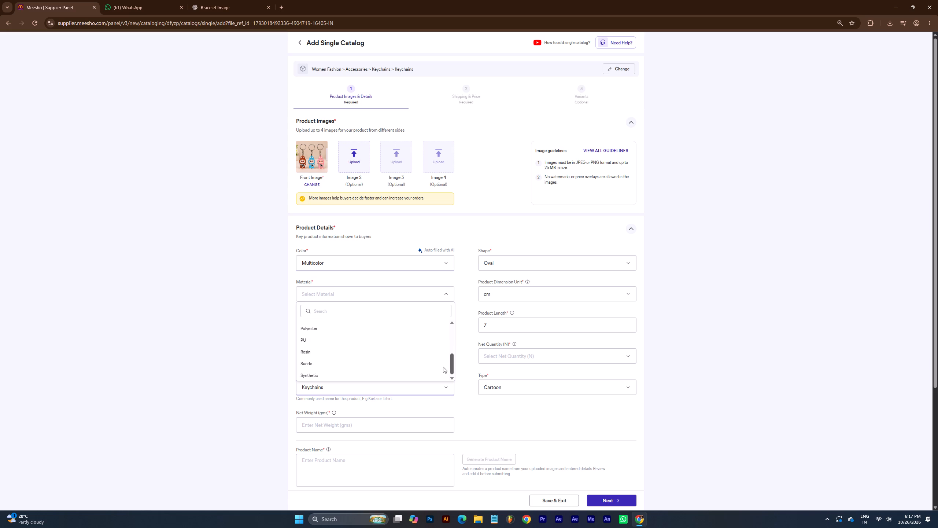
left_click_drag(443, 367, 441, 365)
left_click_drag(453, 364, 454, 327)
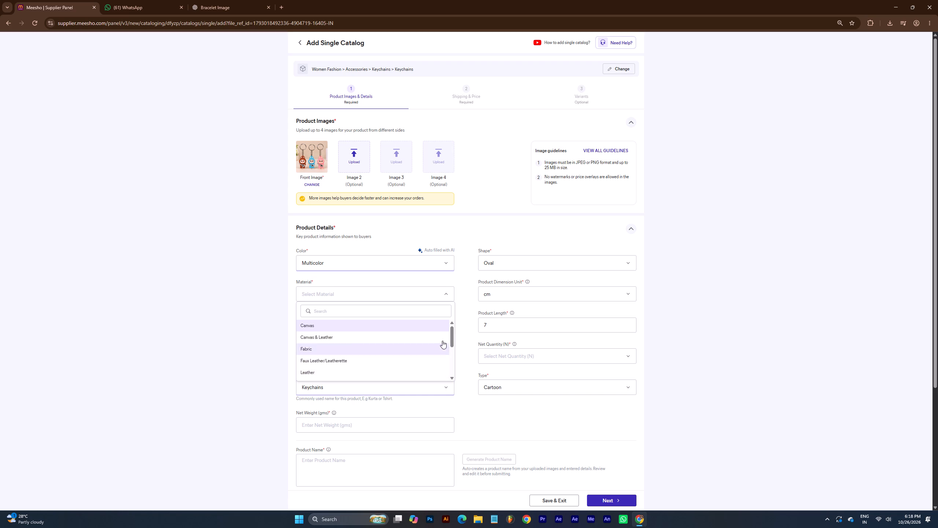
left_click_drag(451, 344, 450, 351)
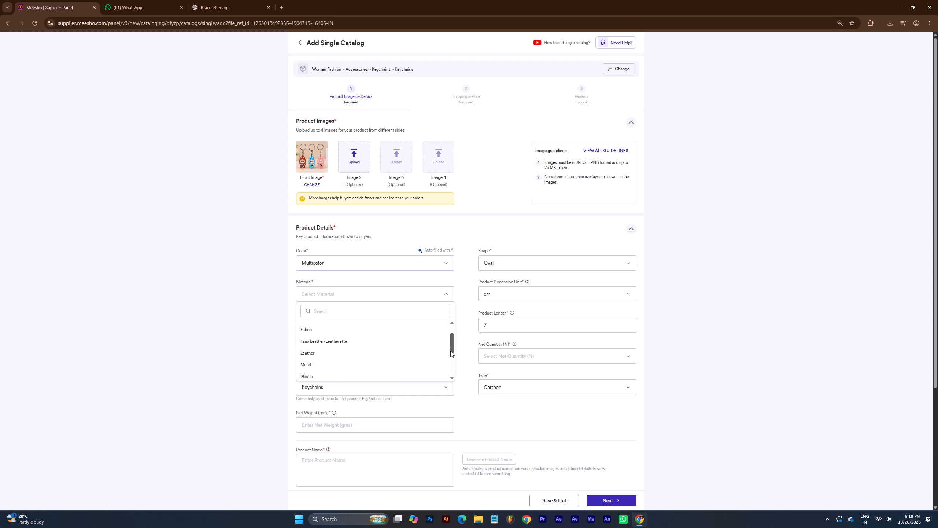
left_click_drag(450, 351, 453, 364)
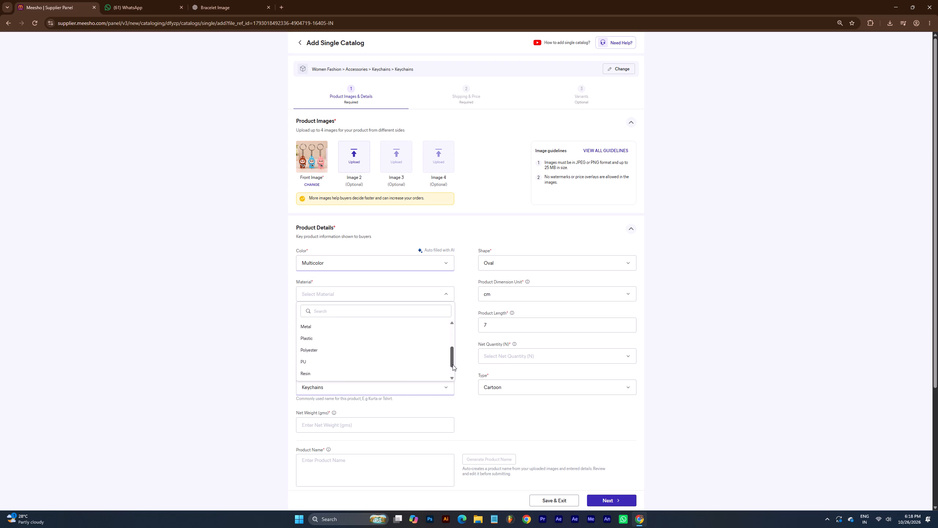
left_click_drag(453, 364, 450, 365)
left_click(451, 360)
left_click(345, 339)
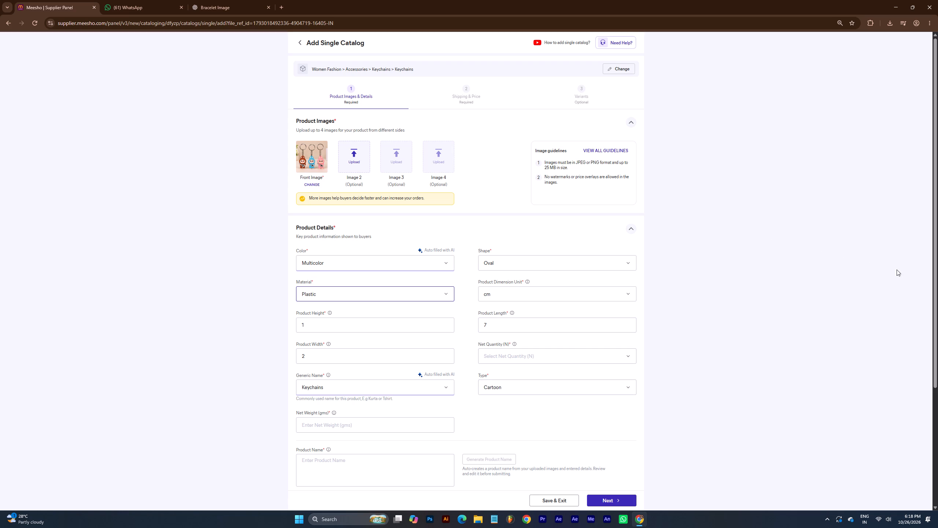
Upload the newest keychain photo from Downloads, showing the cartoon keychains with keys, as product Image 2.
left_click_drag(936, 311, 937, 344)
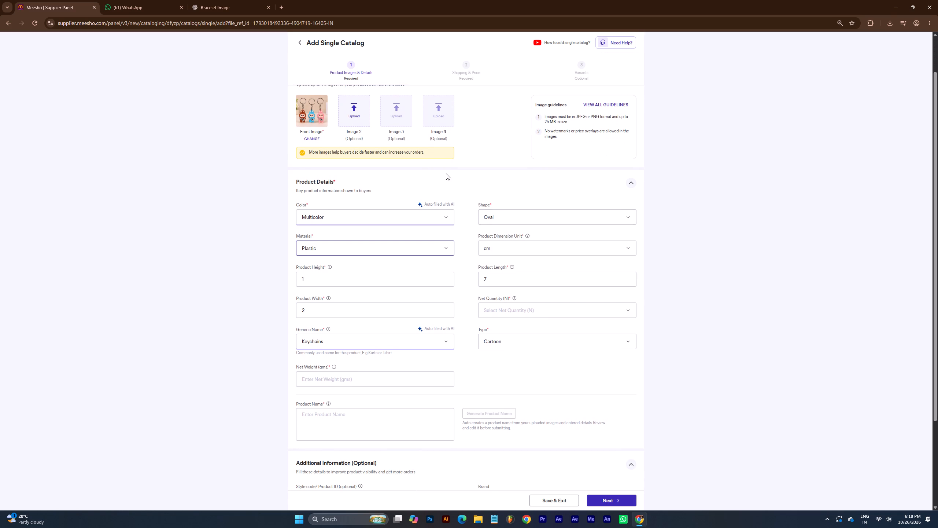
left_click(352, 117)
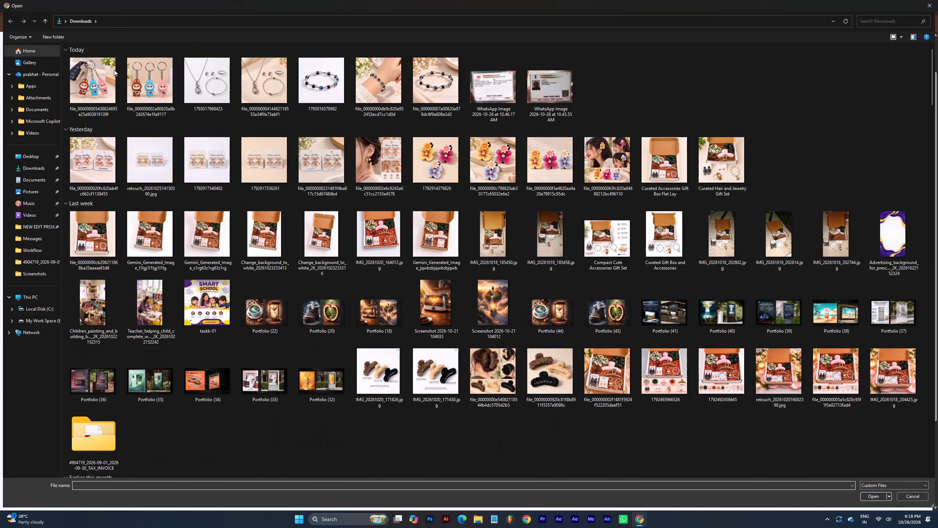
double_click(79, 78)
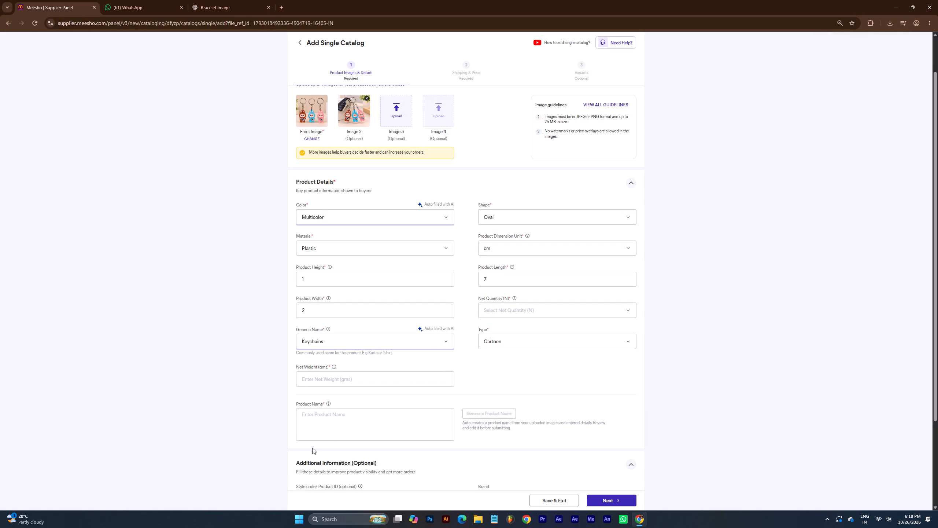
Start entering the product name for the keychain listing.
left_click(350, 424)
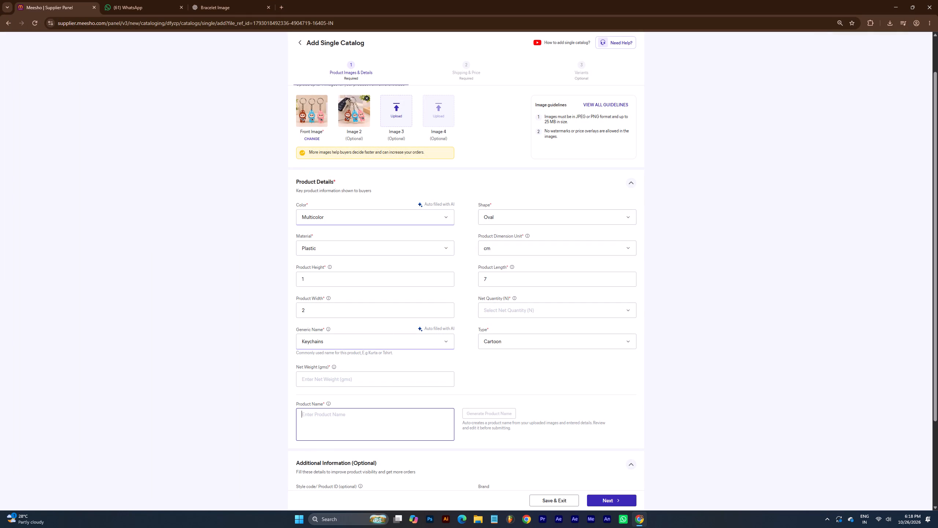
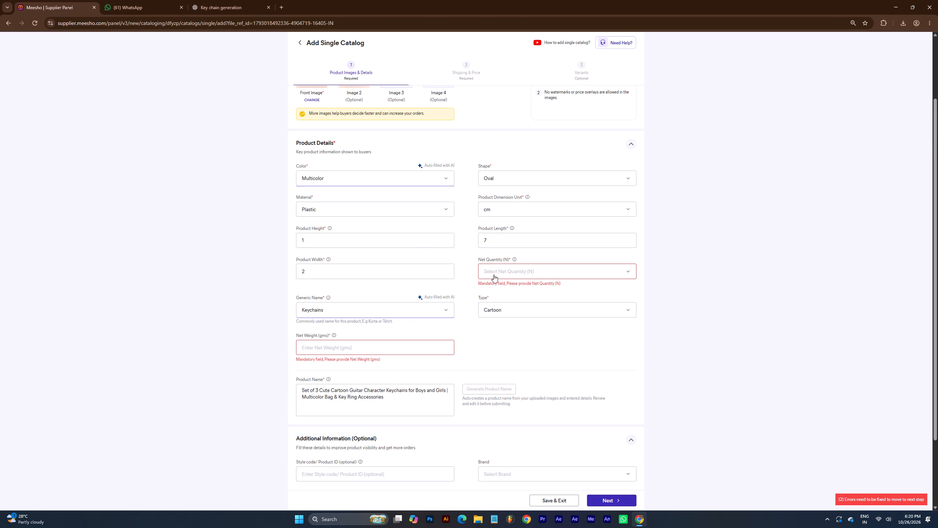
left_click(523, 275)
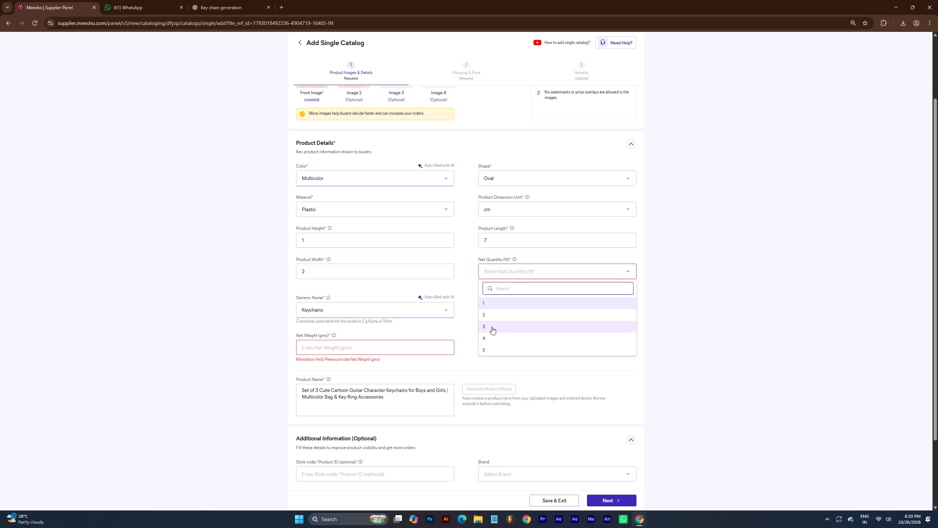
left_click(492, 327)
left_click(398, 343)
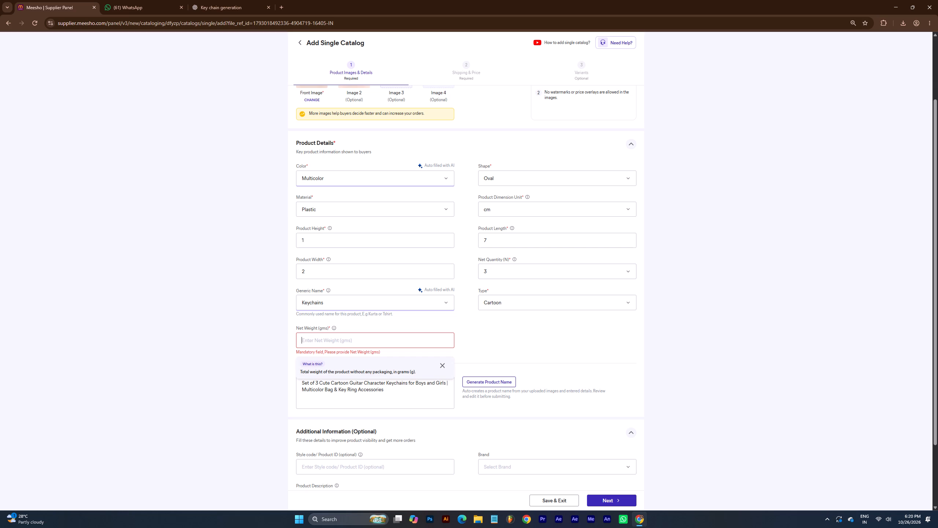
type("30")
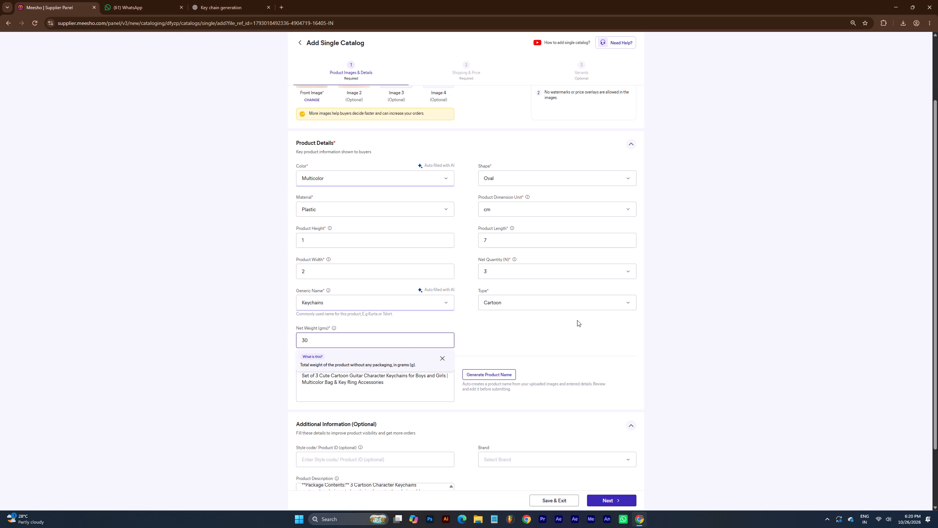
left_click(607, 501)
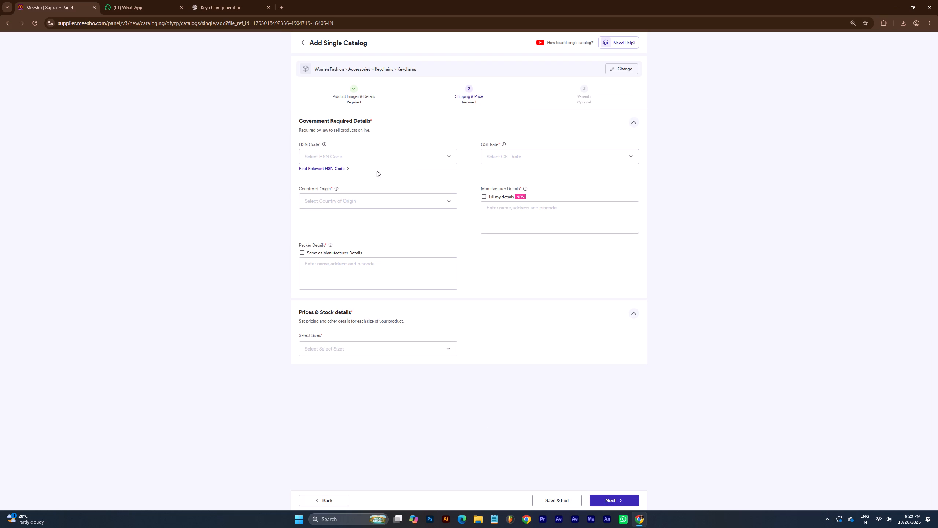
Open the HSN code choices for the keychain listing.
left_click(380, 155)
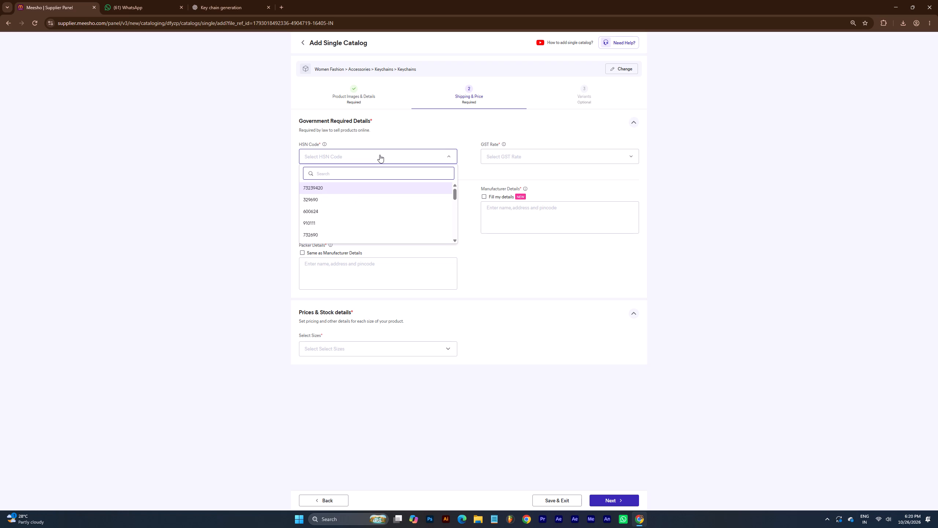
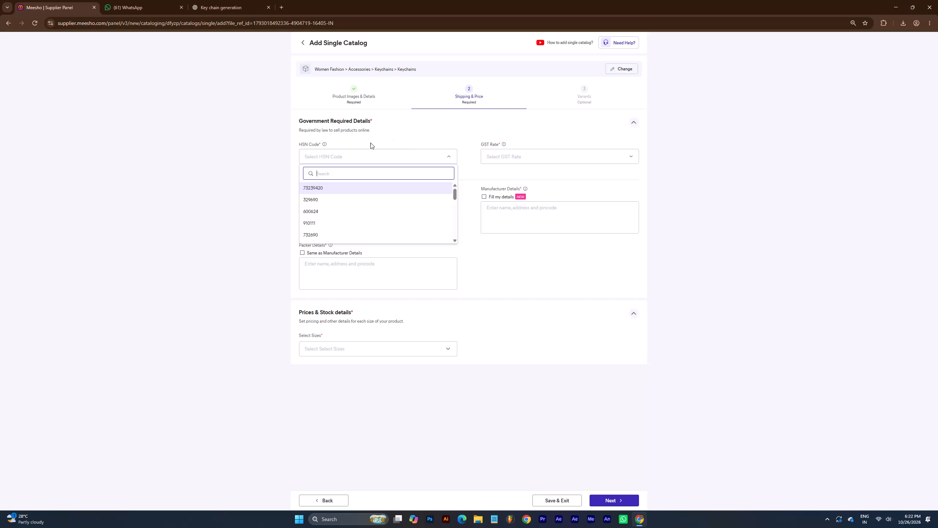
Search the HSN code choices for 4016 in the keychain listing's government required details.
left_click(331, 176)
type("40")
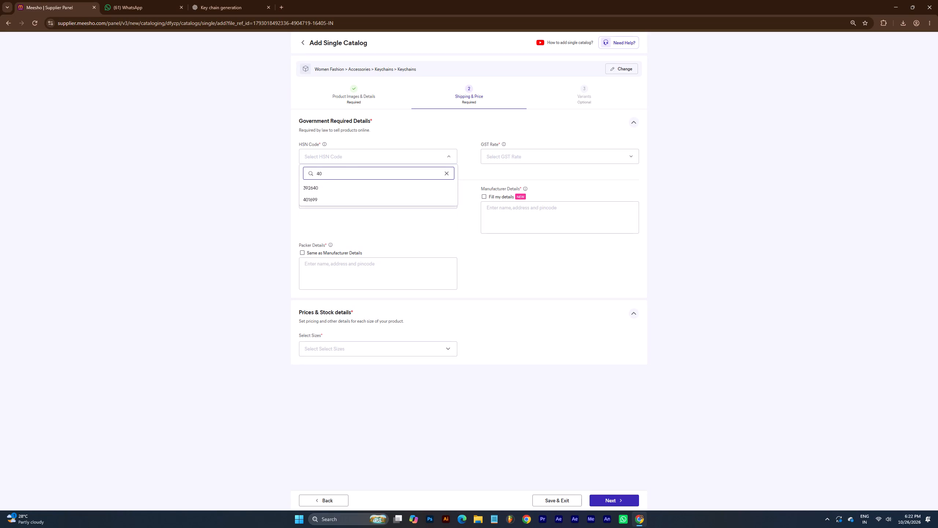
type("16")
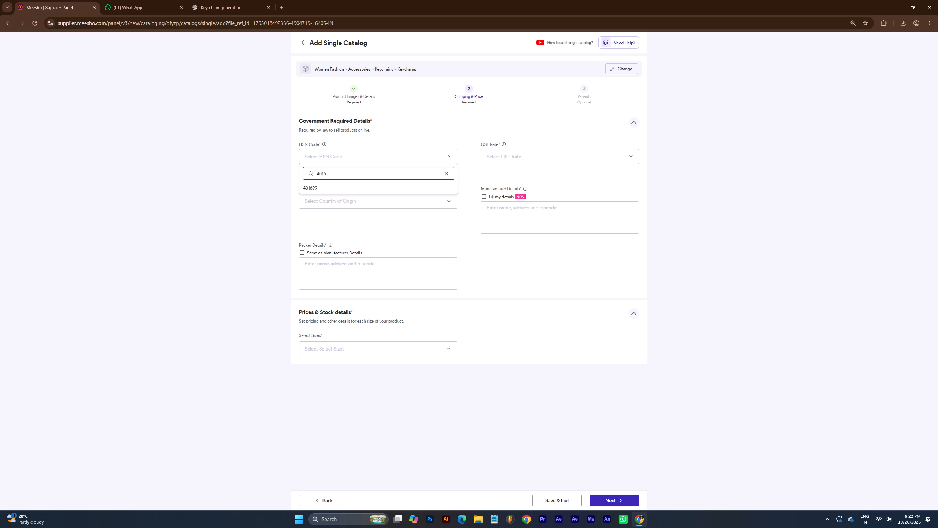
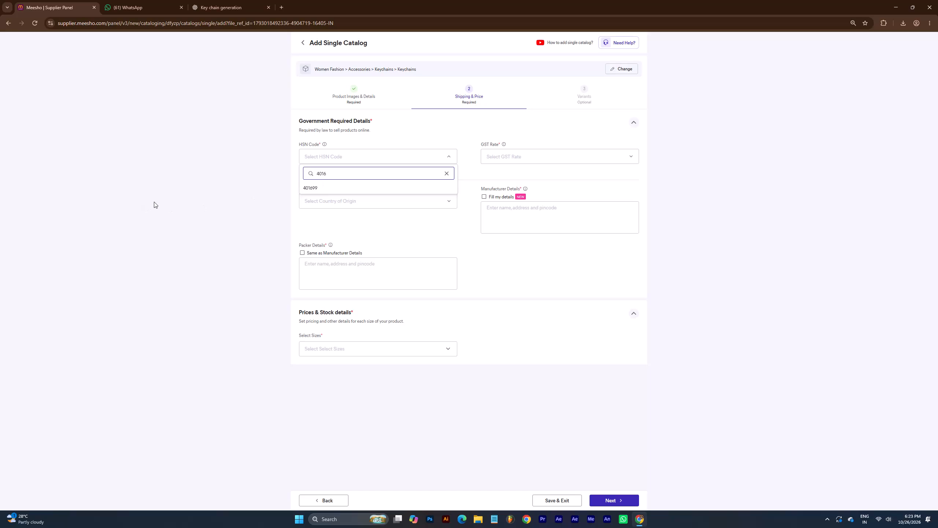
Fill the government required details with HSN code 401699, GST rate 18 and India as the country of origin.
left_click(329, 188)
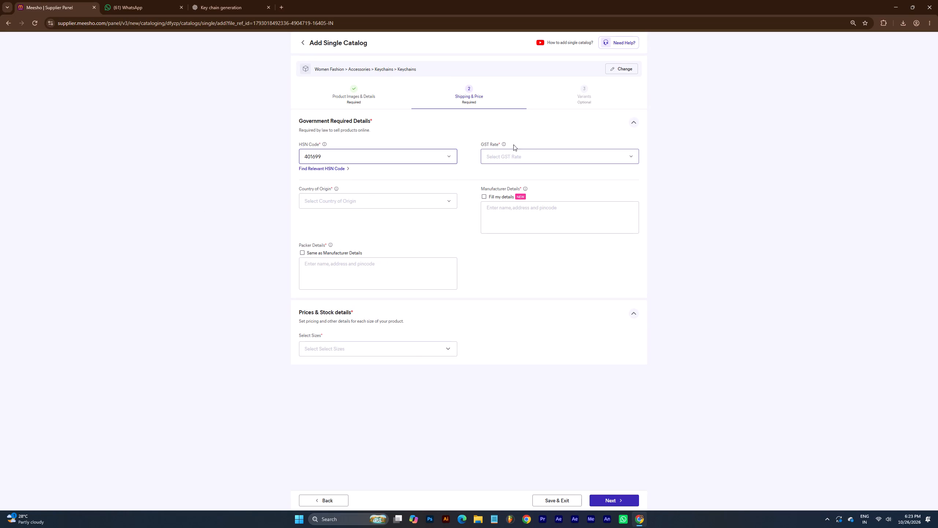
left_click(517, 157)
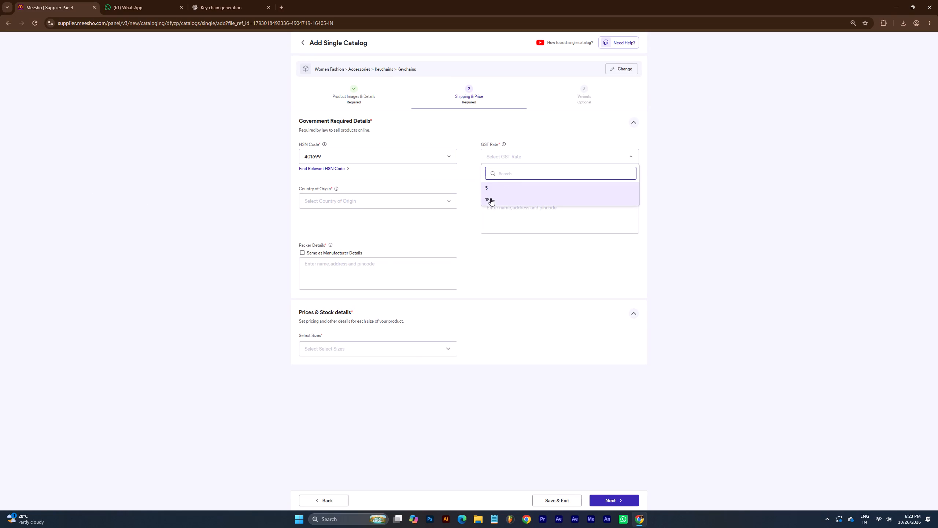
left_click(491, 198)
left_click(372, 203)
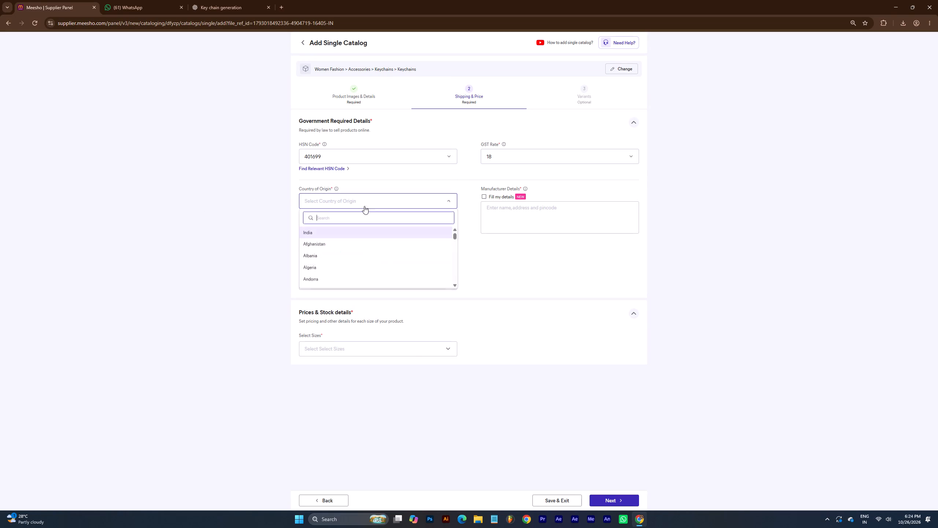
left_click(341, 234)
Open the manufacturer details of the keychain listing for entry.
left_click(518, 217)
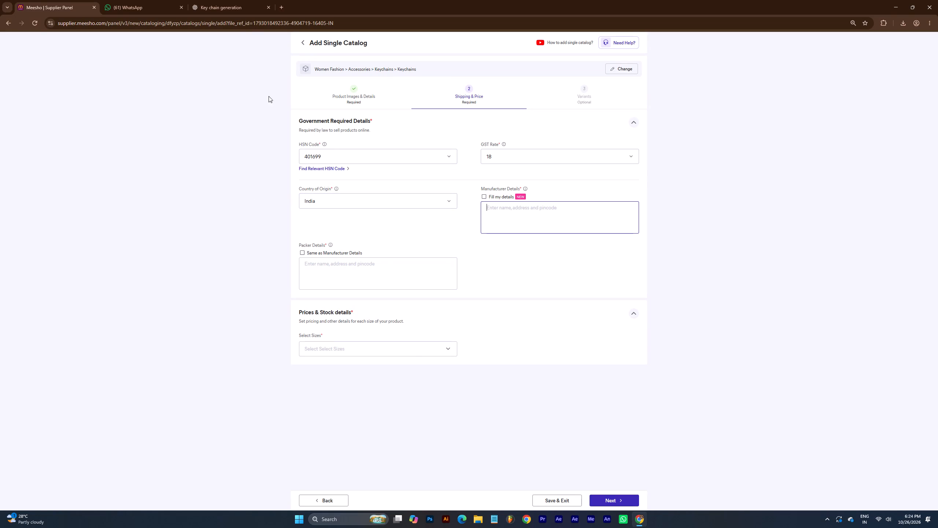
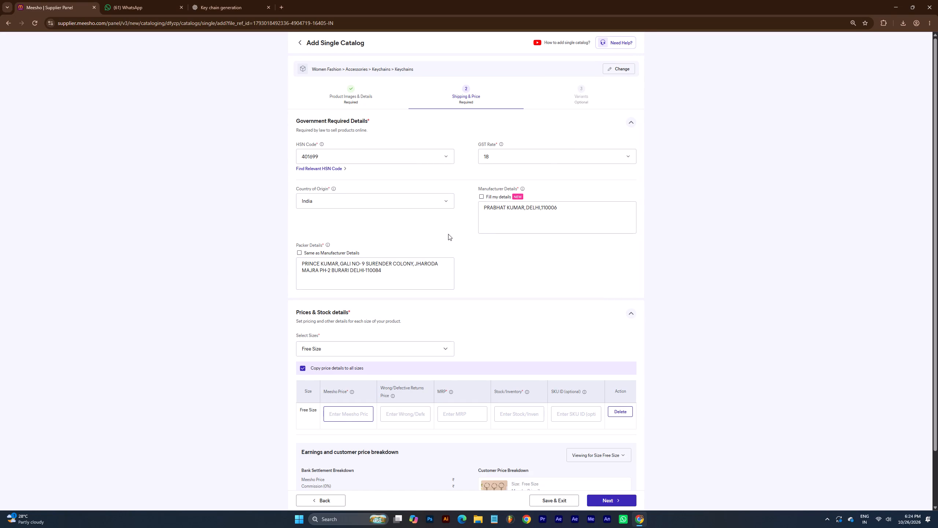
Enter the Meesho price for the Free Size keychain, beginning with the digit 1.
left_click_drag(934, 195, 932, 278)
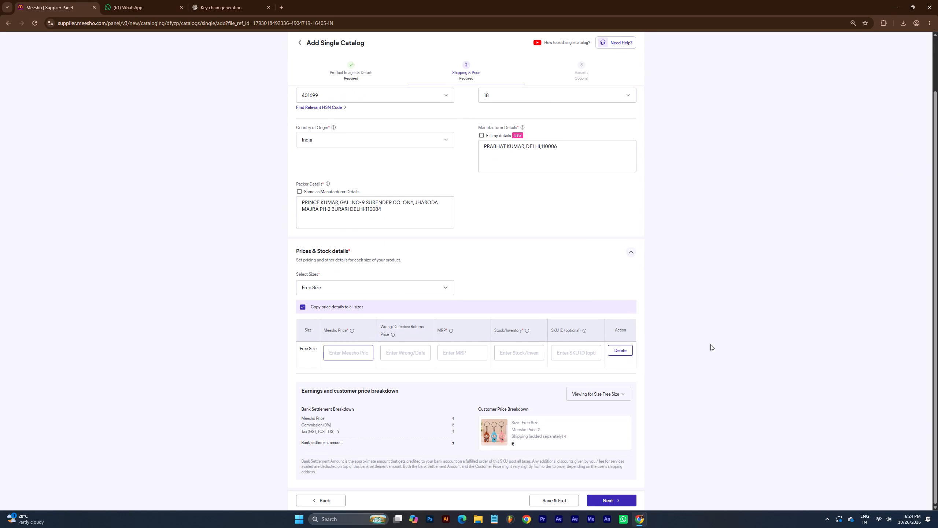
left_click(340, 358)
key("1")
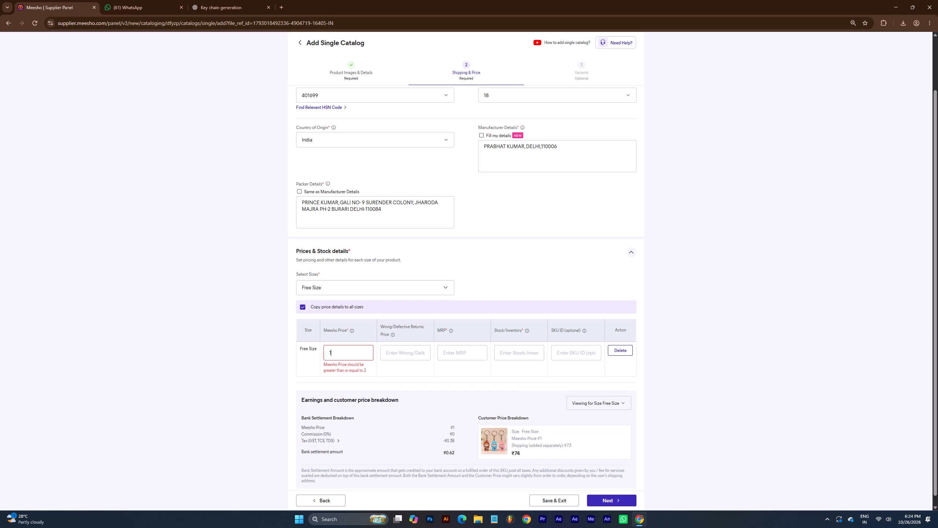
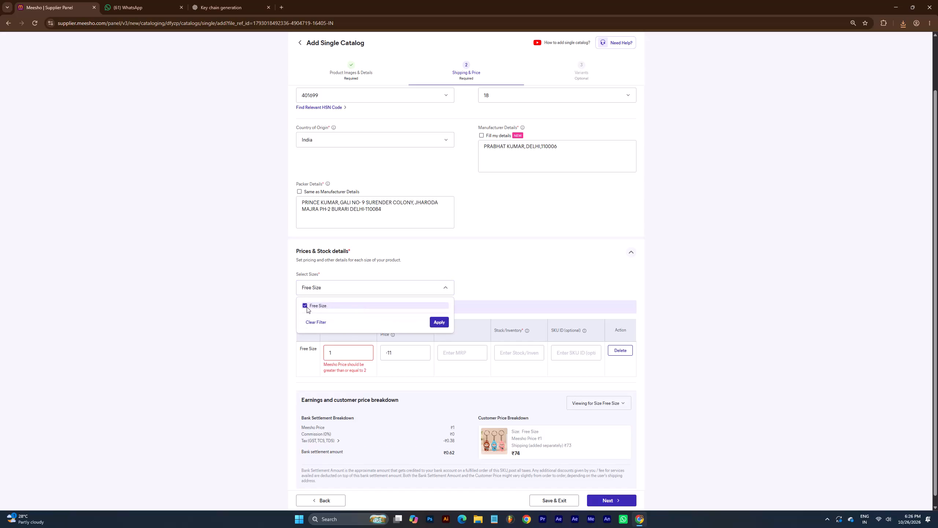
Remove the Free Size selection from the keychain's prices and stock details.
left_click(307, 307)
left_click(437, 321)
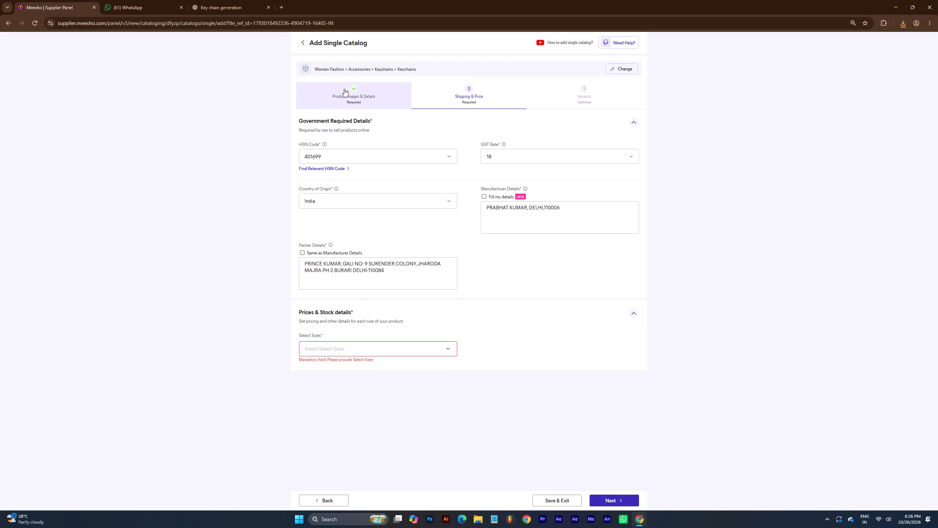
Replace the front image in Product Images & Details with the three-keychain picture on a plain light background.
left_click(344, 89)
left_click(314, 183)
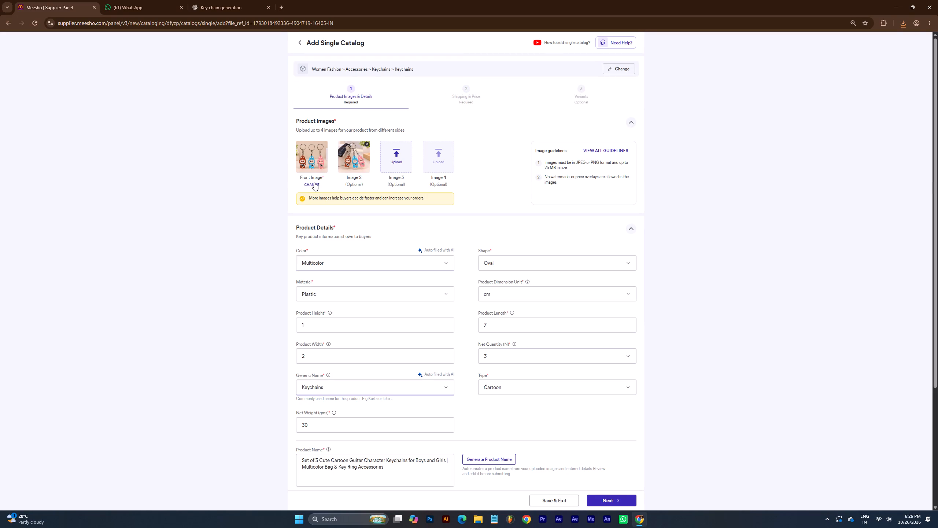
double_click(96, 91)
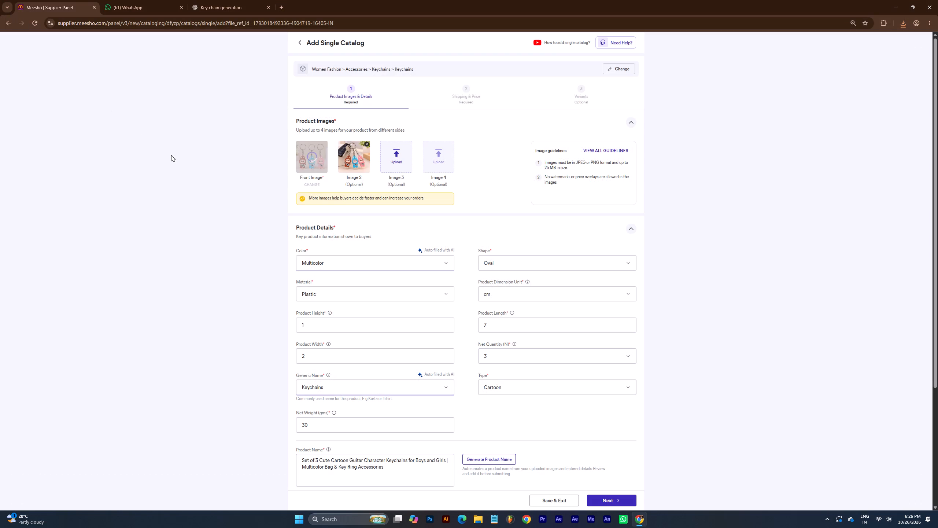
Return to the Shipping & Price stage and apply Free Size as the keychain's size.
left_click(610, 503)
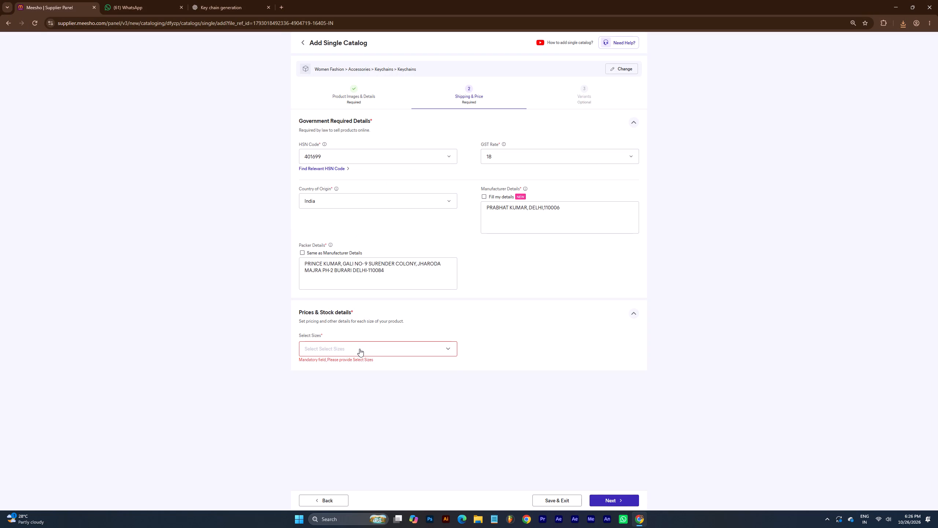
left_click(359, 349)
left_click(317, 368)
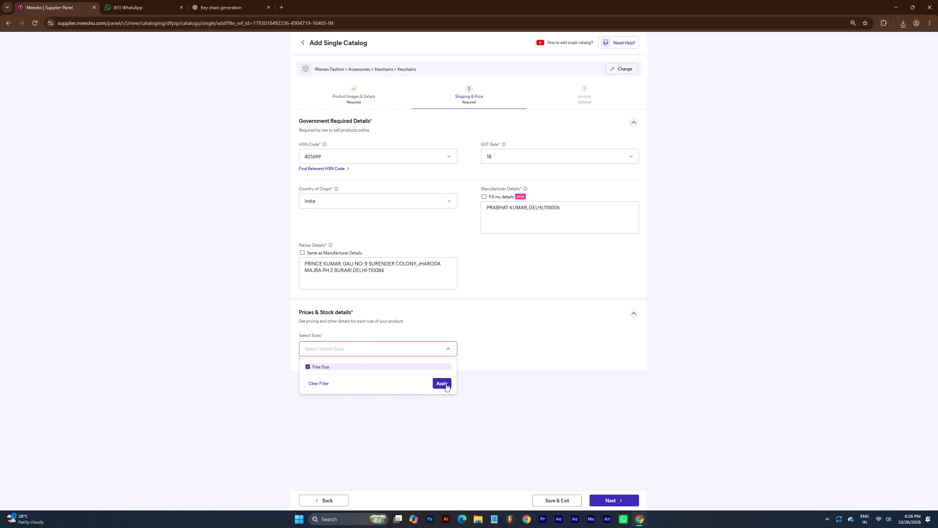
left_click(446, 383)
Enter 1 as the Meesho price for the Free Size keychain.
left_click(356, 414)
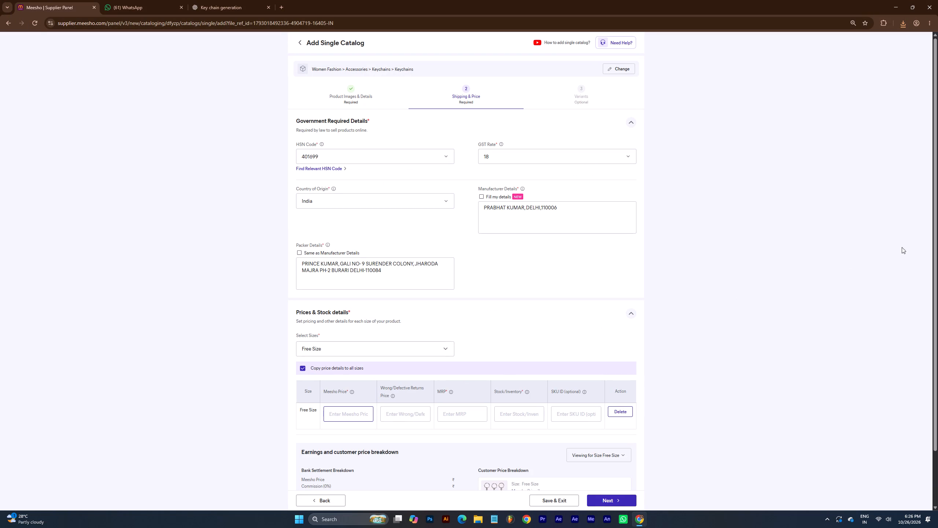
left_click_drag(935, 251, 934, 344)
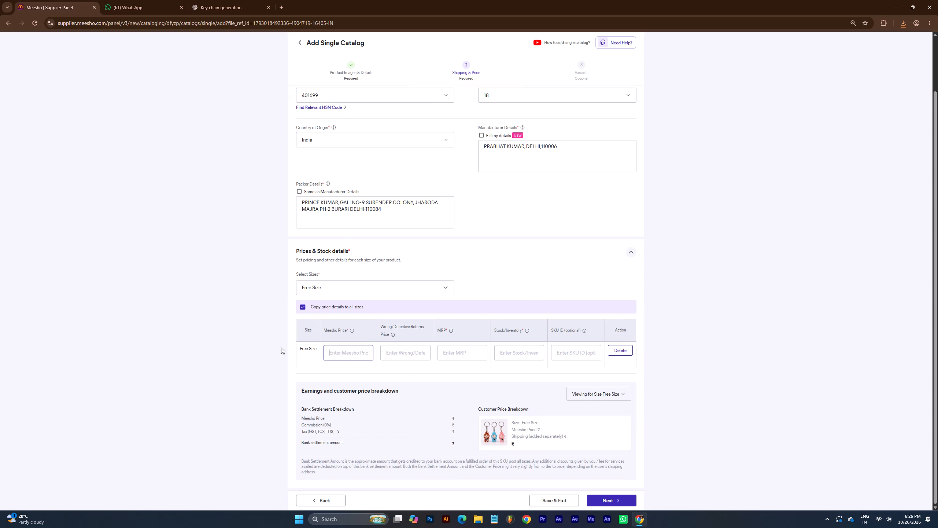
key("1")
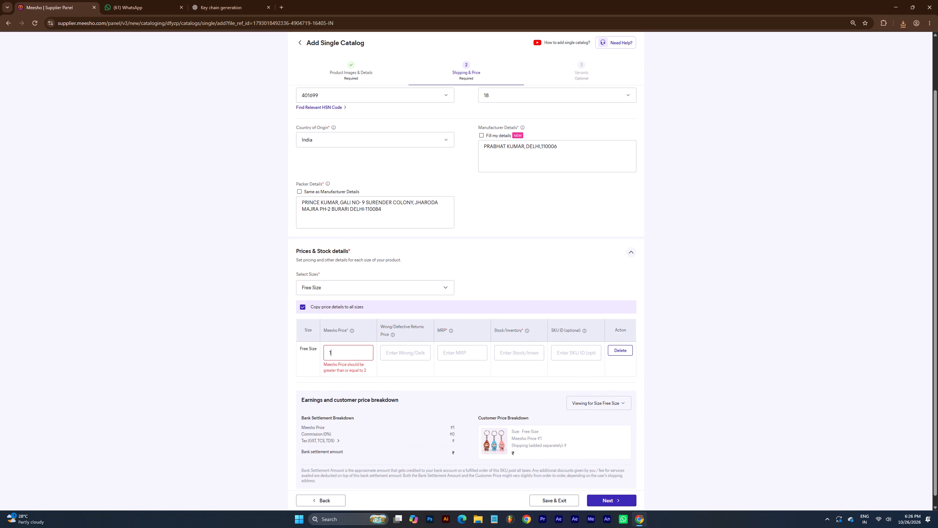
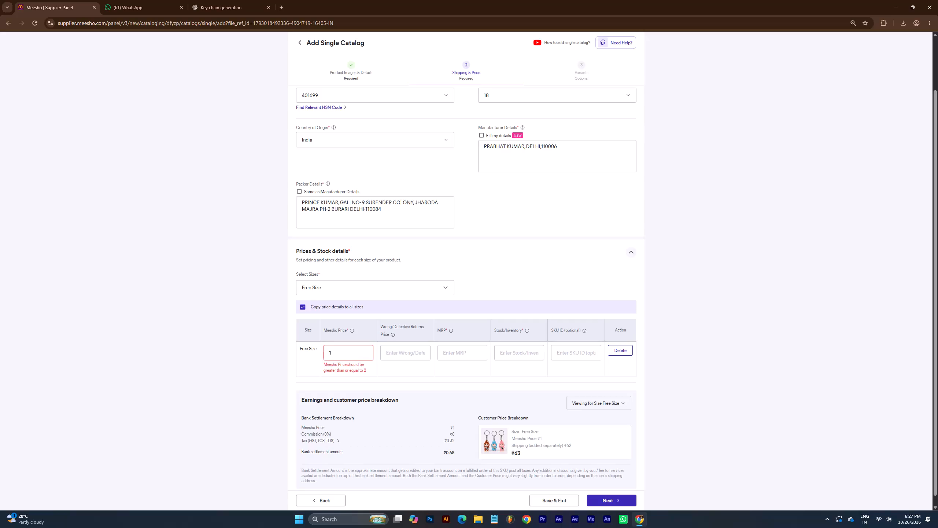
Change the Meesho price for the Free Size keychain to 57.
left_click(340, 351)
key("BackSpace")
key("5")
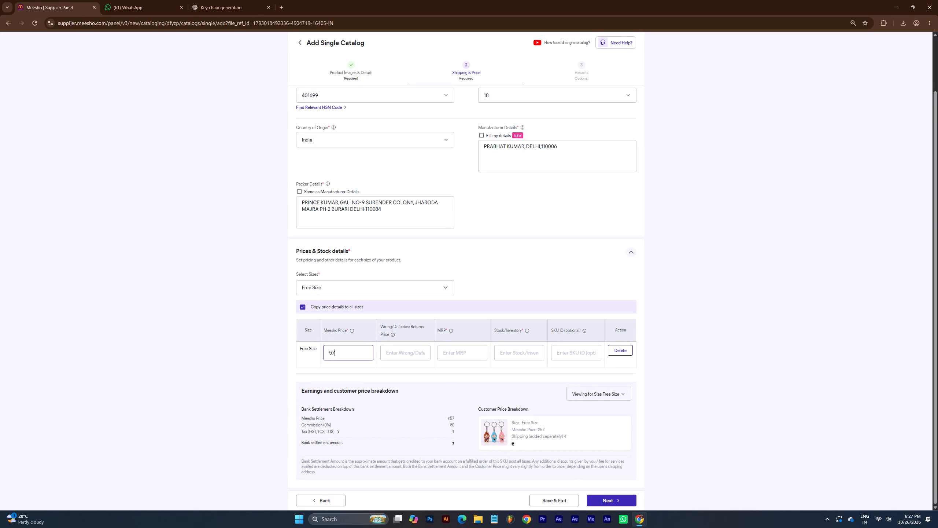
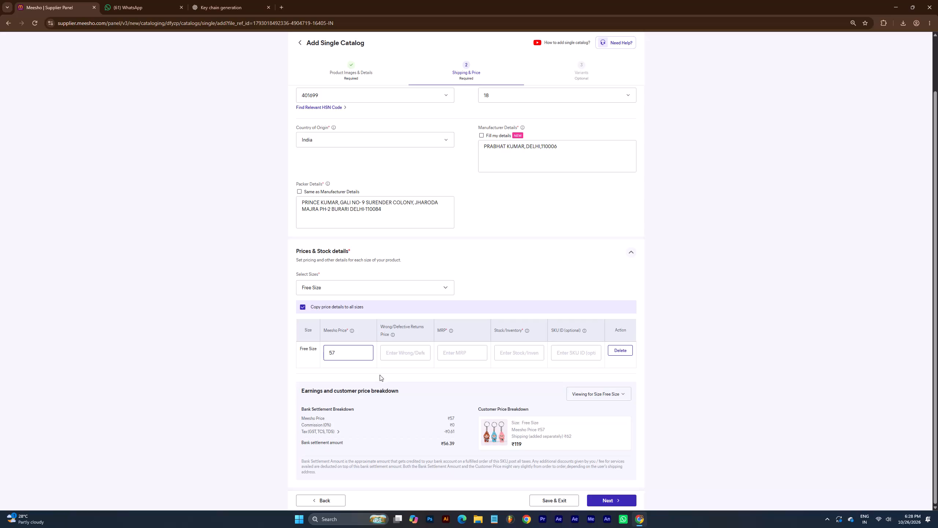
Clear the suggested wrong/defective returns price in the Free Size row.
left_click(401, 352)
left_click_drag(396, 352, 385, 353)
key("Clear")
key("Left")
key("Clear")
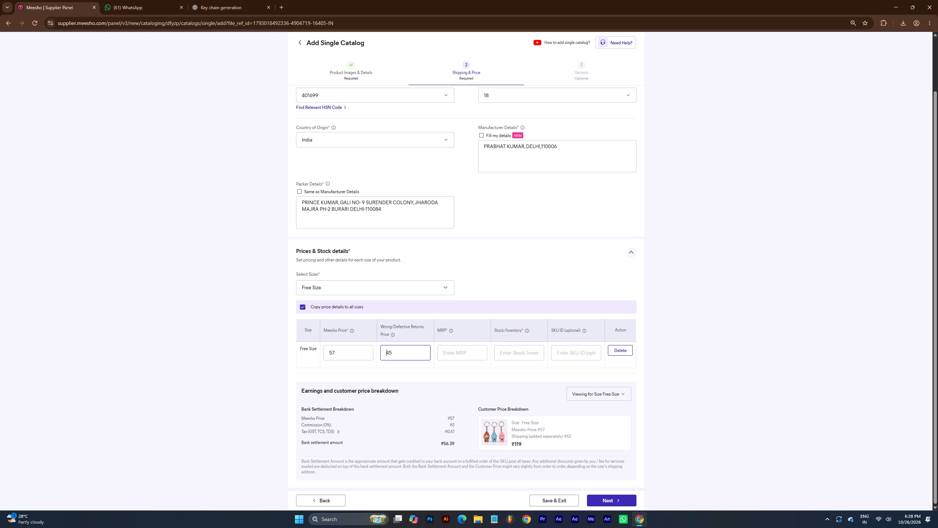
key("BackSpace")
key("Right")
key("Right")
key("Right")
key("BackSpace")
key("BackSpace")
key("Clear")
key("Left")
key("Clear")
key("Left")
left_click(395, 354)
key("Clear")
key("Left")
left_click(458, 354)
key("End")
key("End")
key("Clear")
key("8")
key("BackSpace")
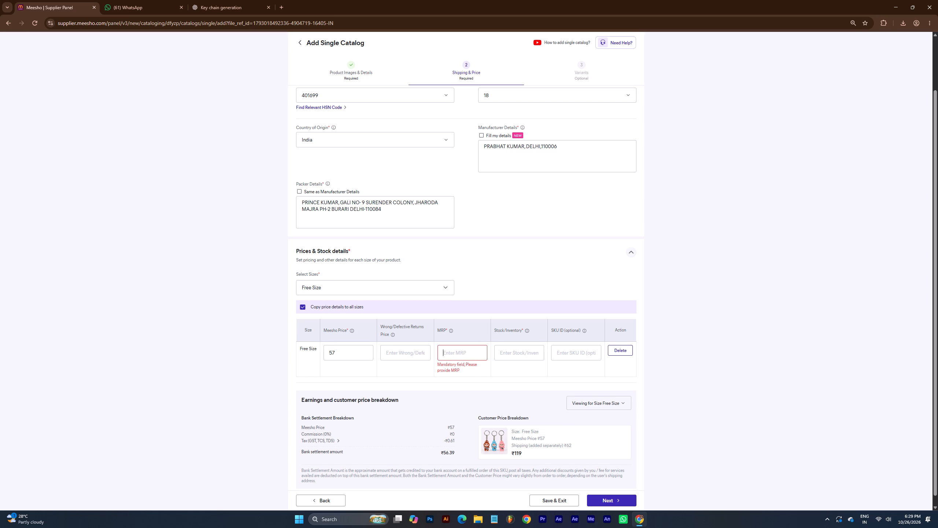
Set the wrong/defective returns price for the Free Size keychain to 54.
left_click(401, 351)
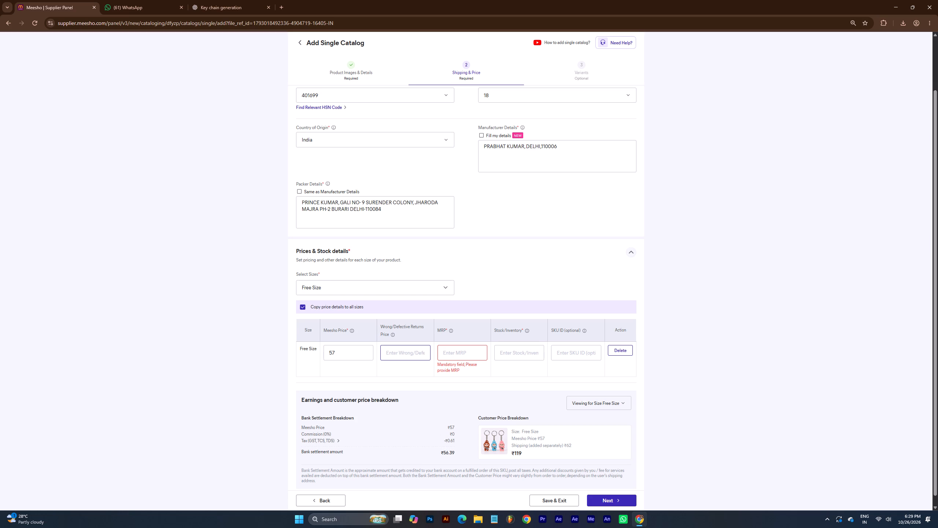
left_click(401, 355)
key("5")
key("4")
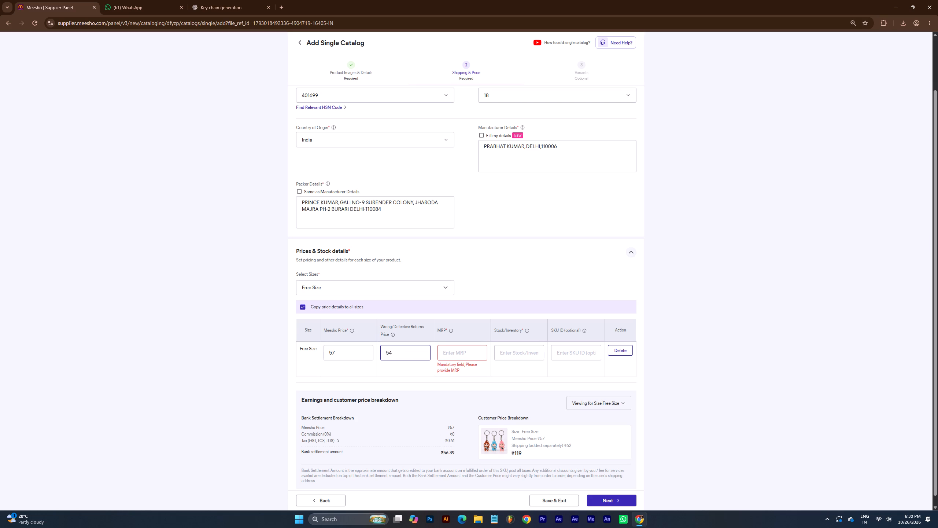
Enter an MRP of 150 and a stock inventory of 954 for the Free Size keychain.
left_click(461, 358)
type("1500")
key("BackSpace")
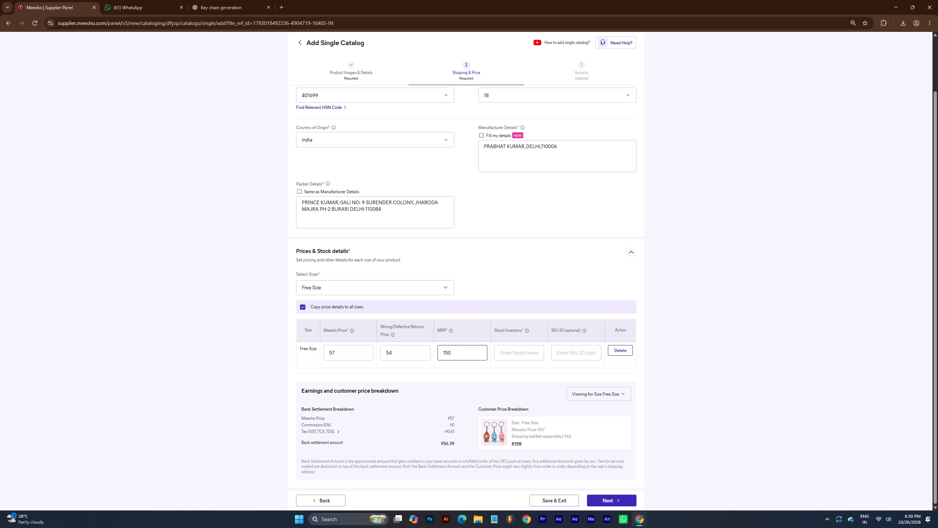
left_click(512, 351)
type("954")
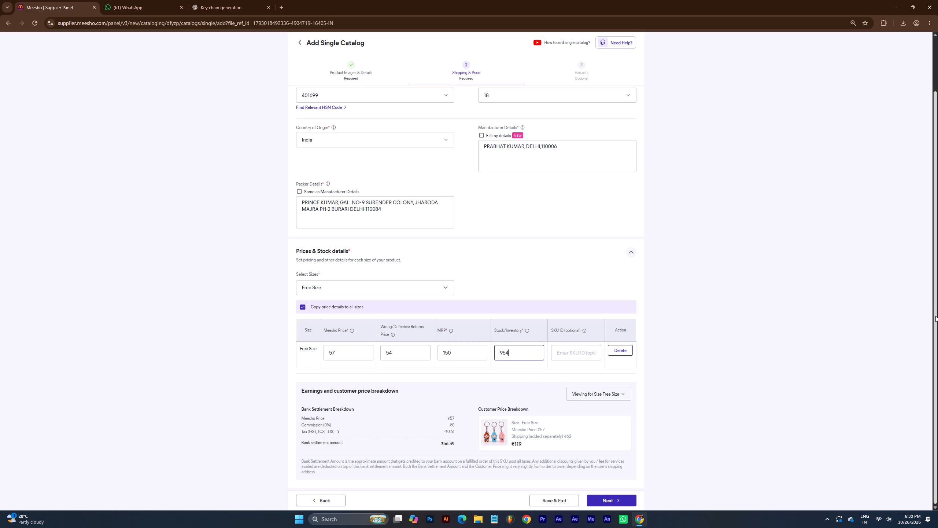
left_click_drag(935, 316, 935, 331)
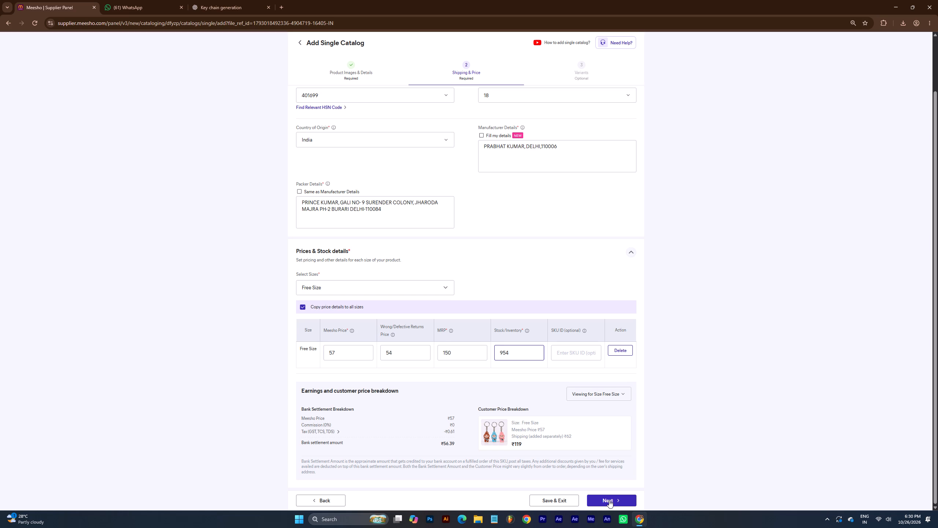
Submit the keychain catalog for quality check without adding variants, and dismiss the ad campaign offer and upload confirmation.
left_click(609, 500)
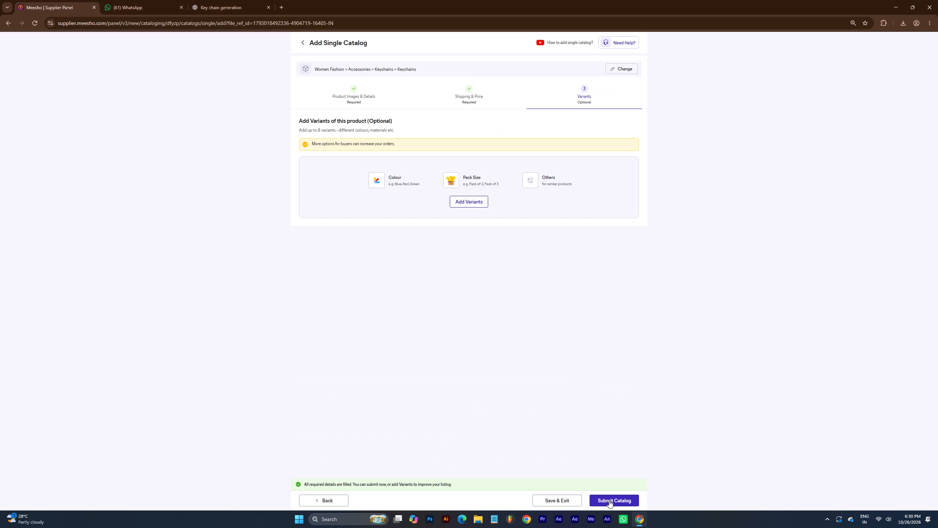
left_click(609, 500)
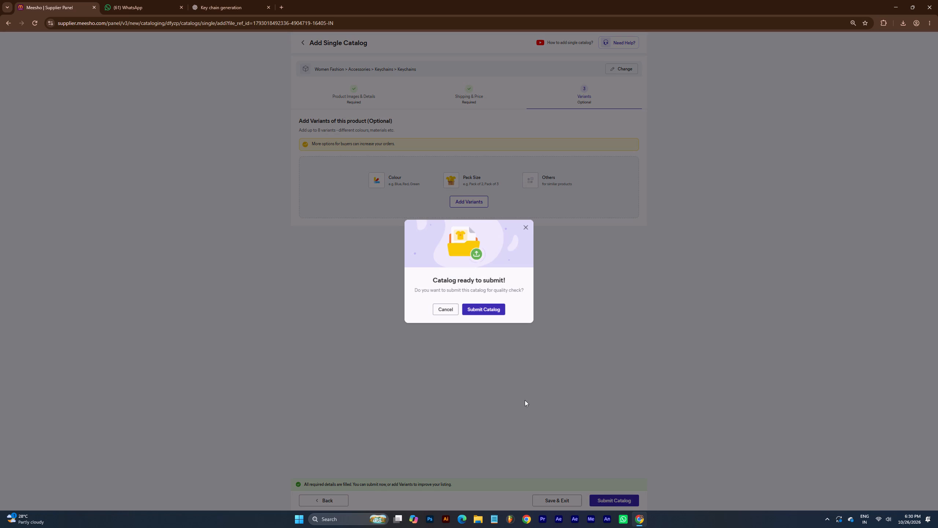
left_click(491, 311)
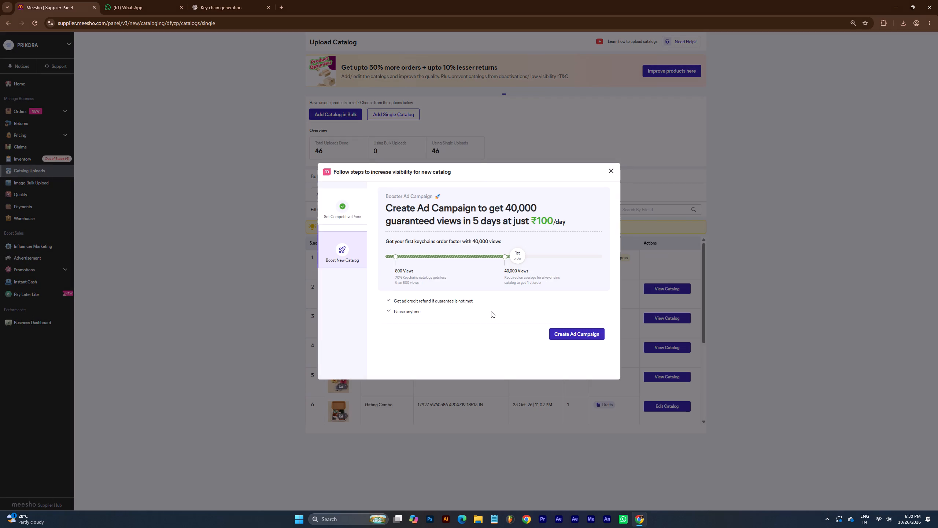
left_click(610, 170)
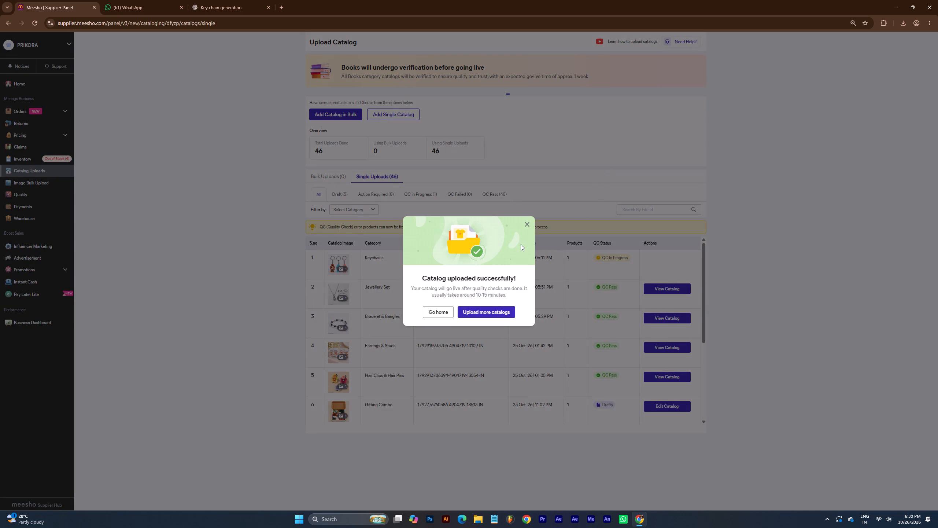
left_click(527, 224)
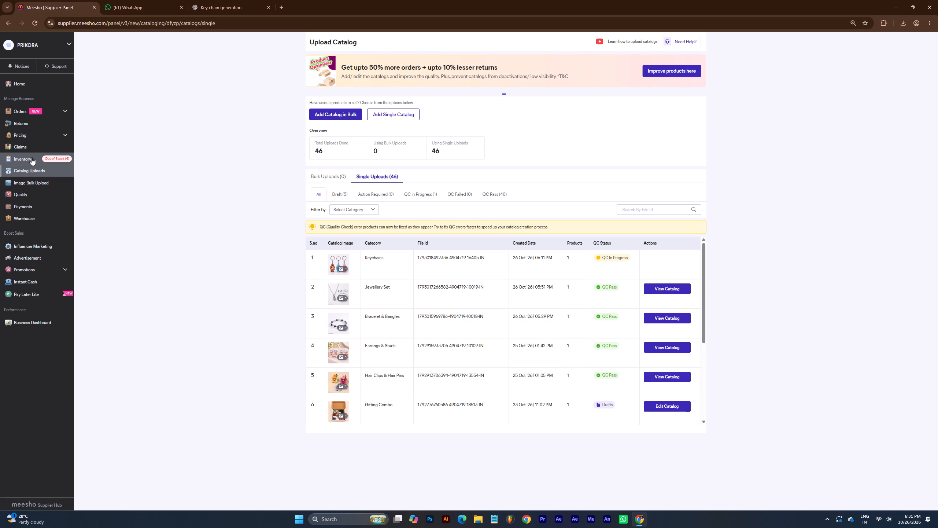
Start another single catalog listing from the catalog uploads page.
left_click(399, 114)
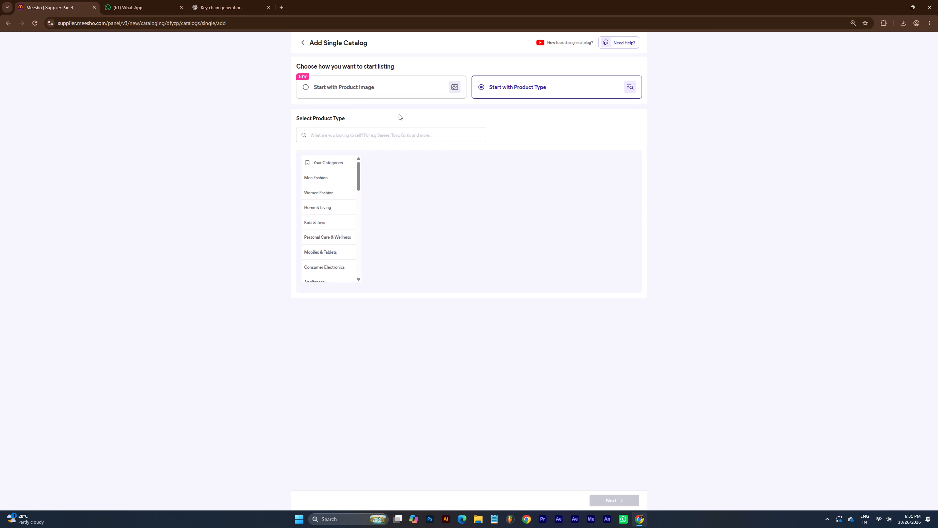
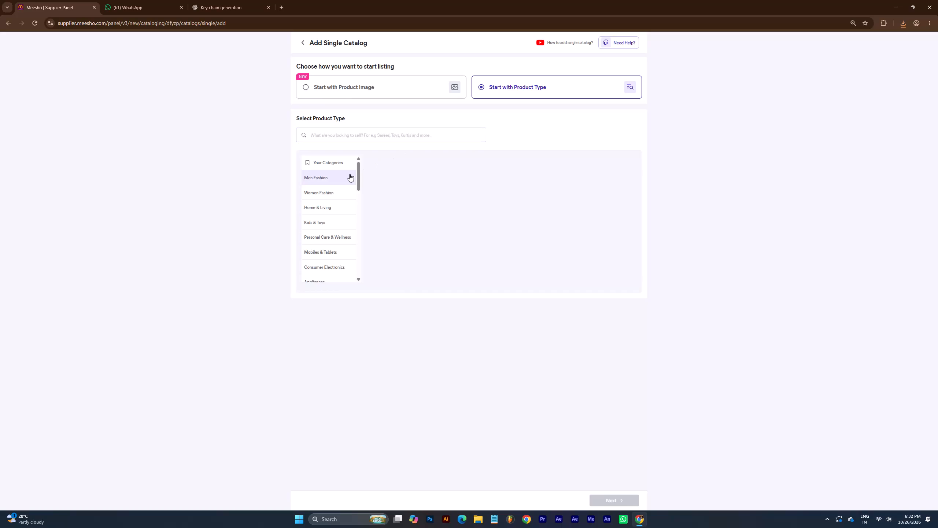
Start the listing from the hair accessories box image and continue with the category Women Fashion > Accessories > Hair Accessories > Hair Accessories.
left_click(336, 194)
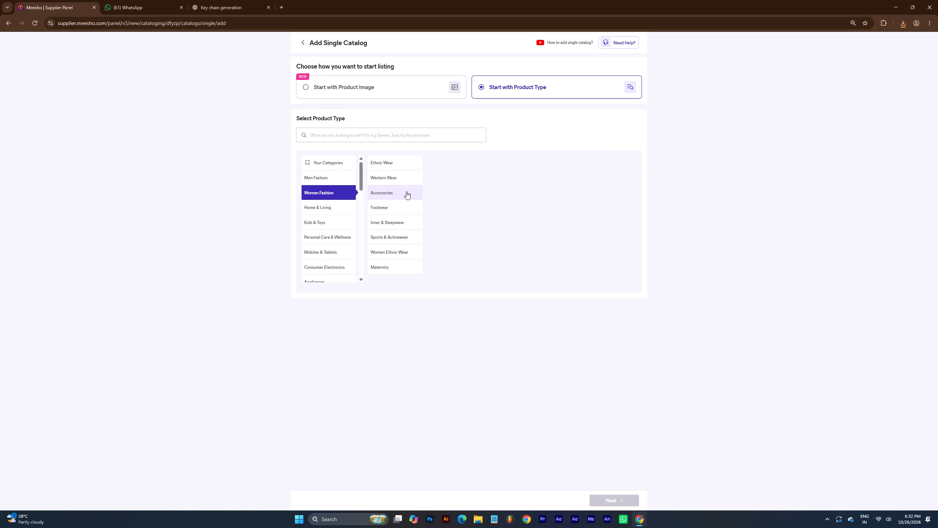
left_click(402, 190)
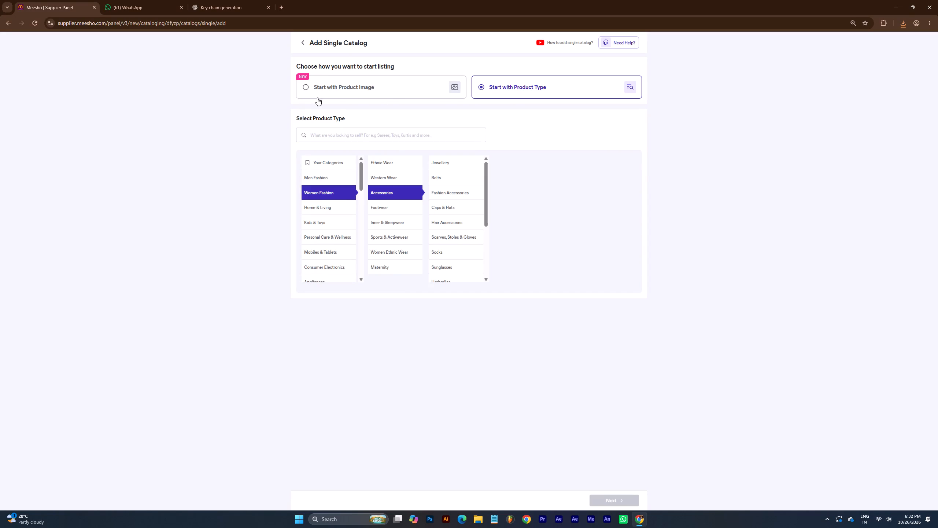
left_click(306, 87)
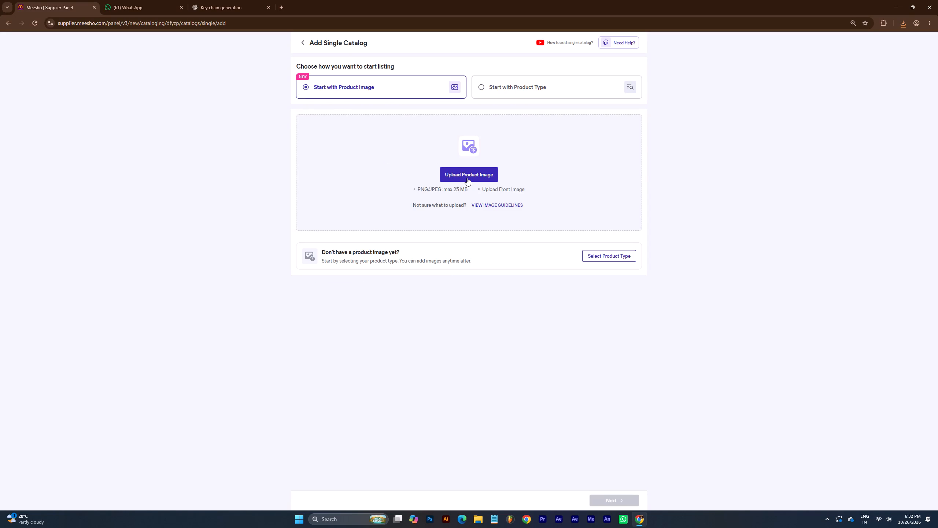
left_click(467, 178)
double_click(99, 89)
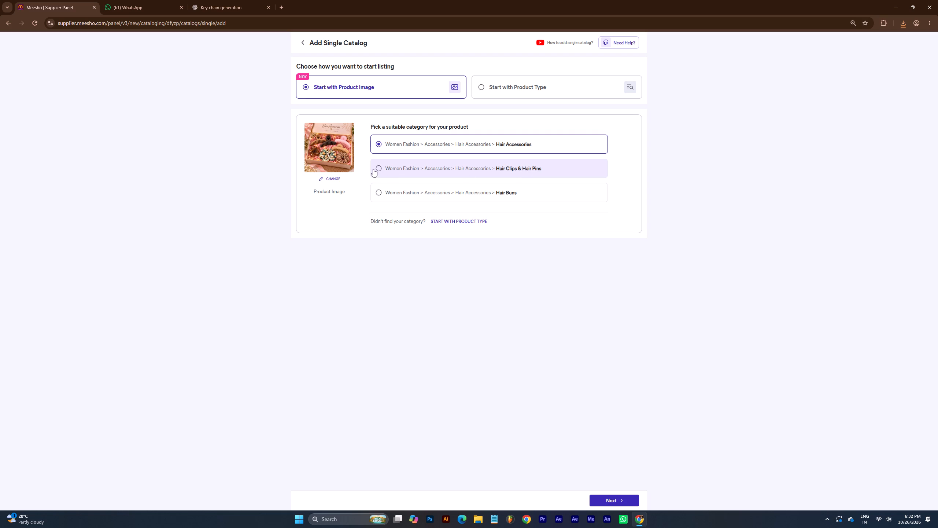
left_click(443, 142)
left_click(614, 500)
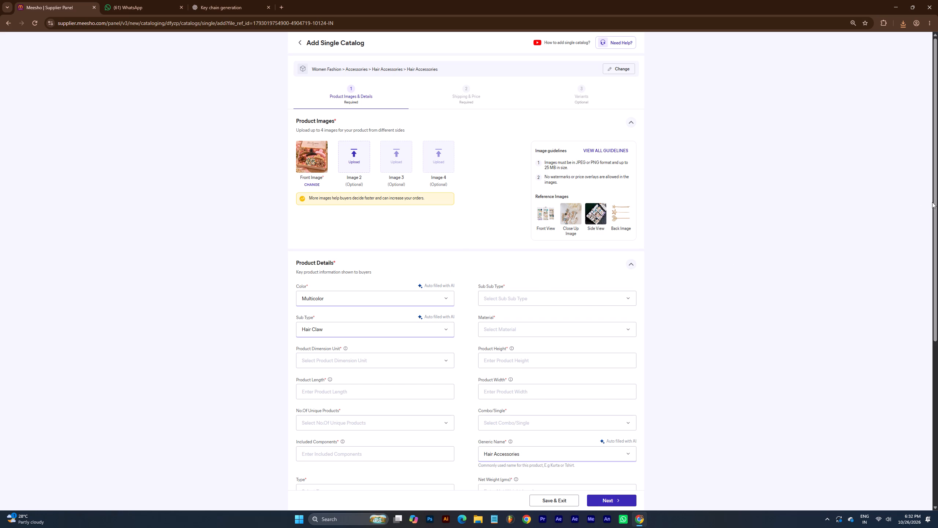
Set the product dimension unit to cm in the product details.
left_click_drag(935, 209, 935, 238)
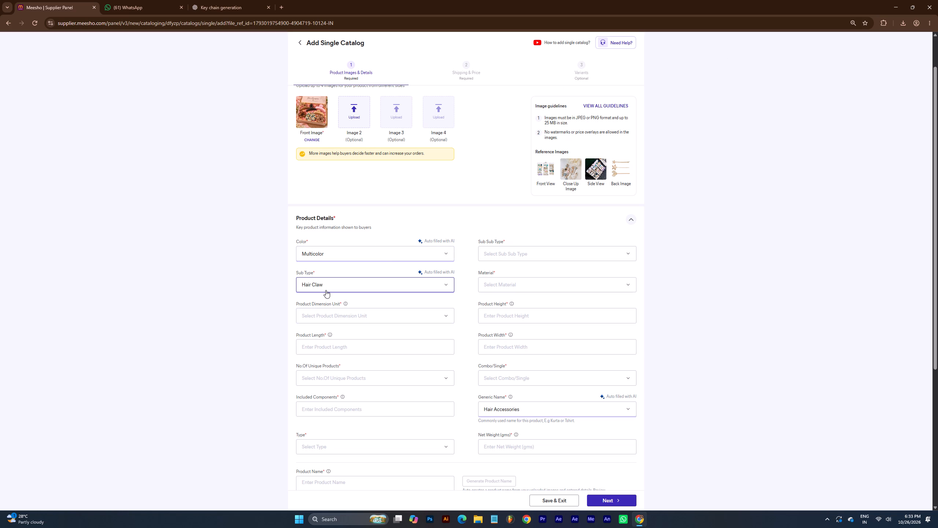
left_click(527, 253)
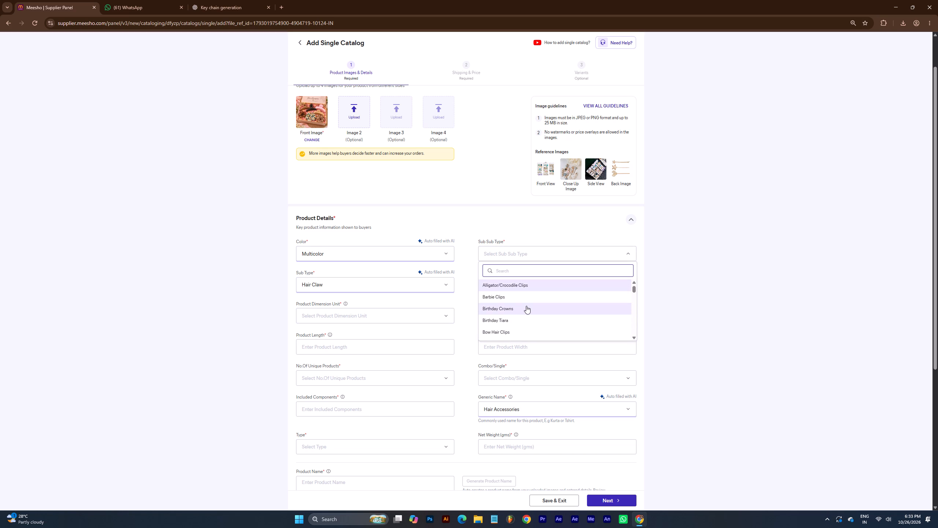
left_click(628, 260)
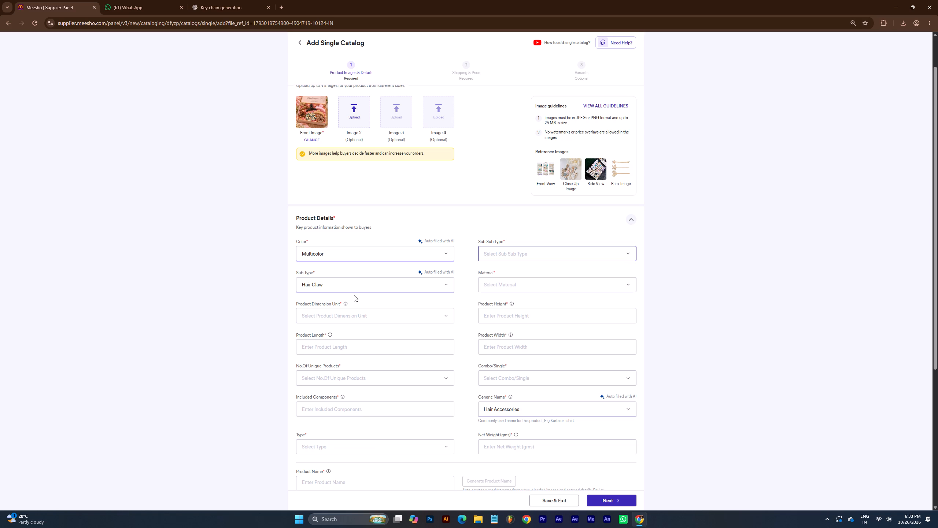
left_click(337, 313)
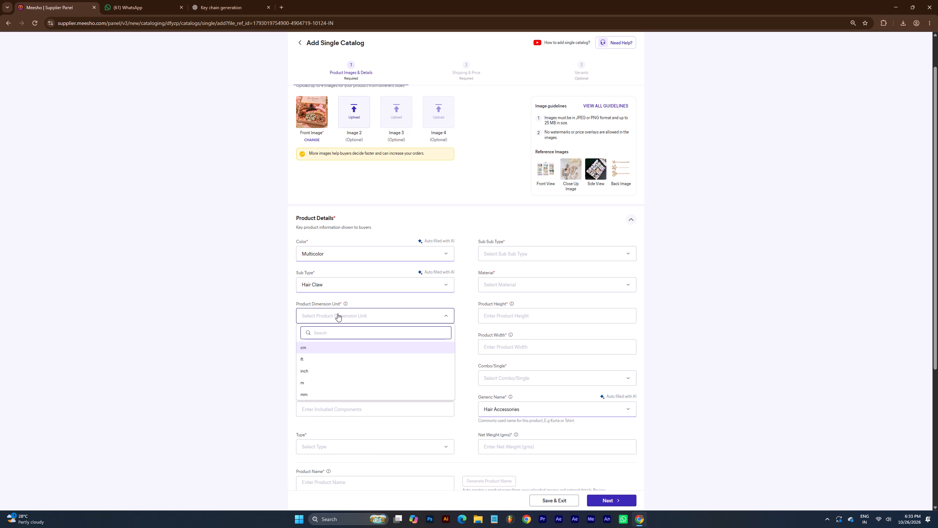
left_click(323, 351)
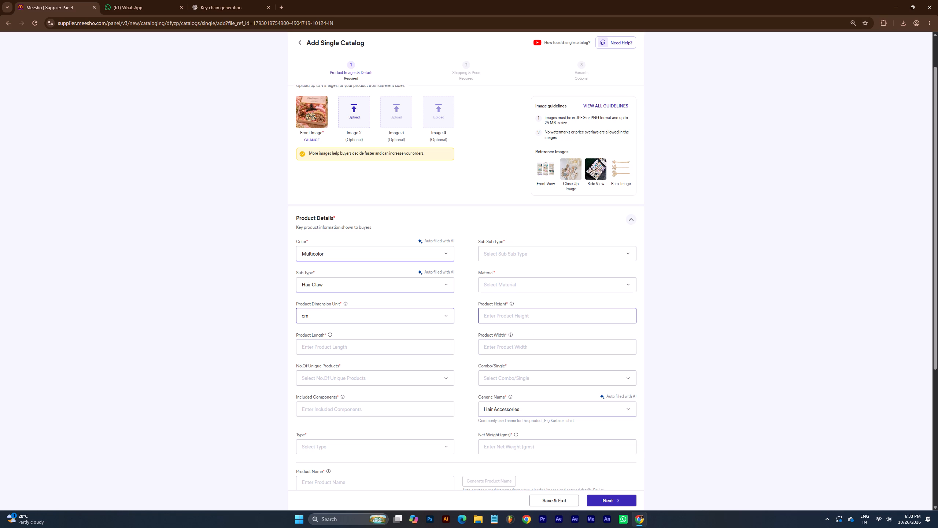
Set the number of unique products to 7 and mark the listing as Combo.
left_click_drag(935, 250, 936, 257)
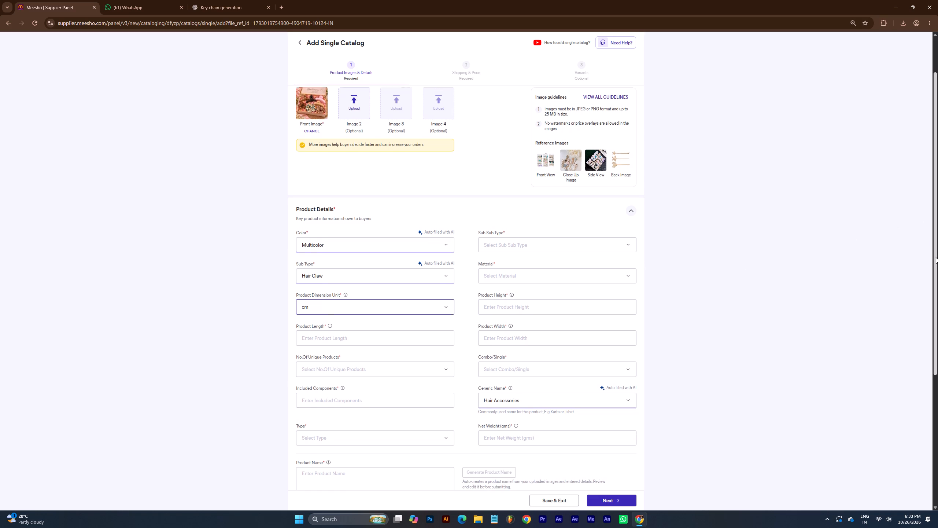
left_click_drag(936, 257, 937, 285)
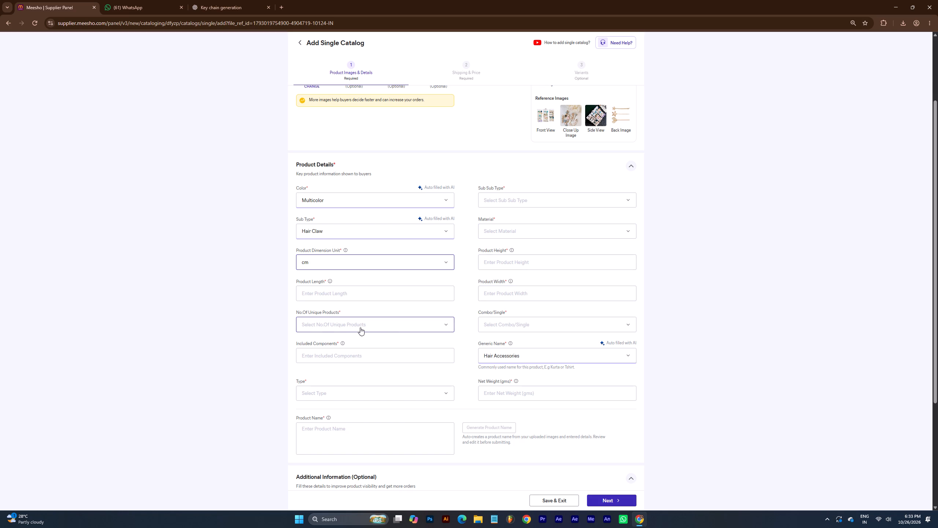
left_click(341, 324)
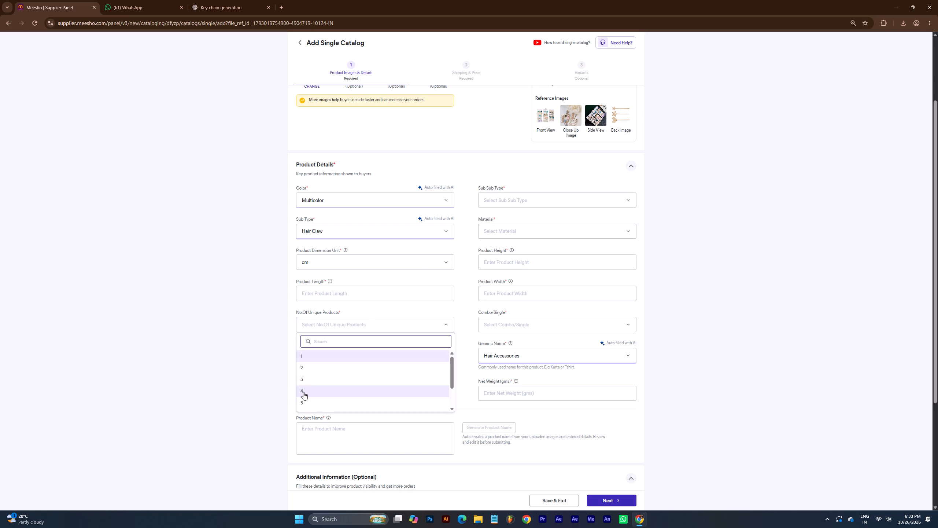
left_click_drag(934, 341, 937, 304)
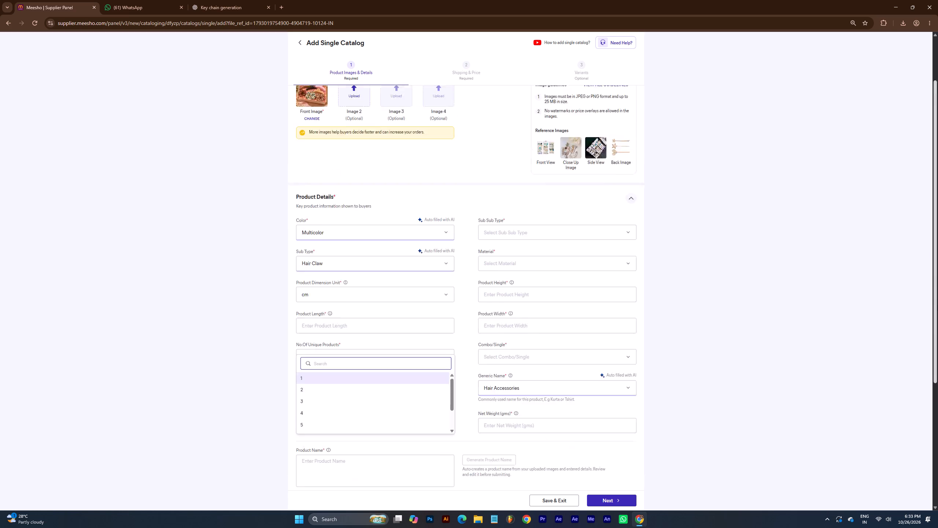
left_click_drag(937, 304, 937, 260)
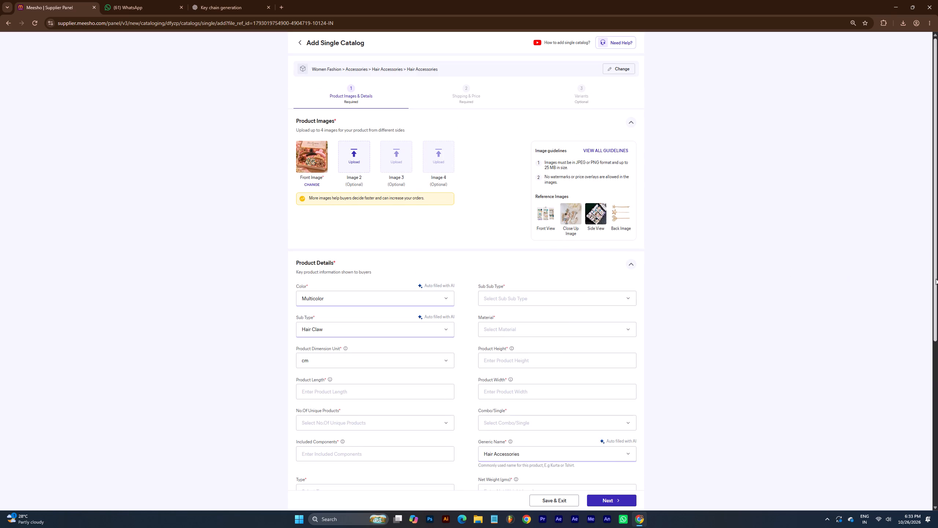
left_click_drag(935, 282, 935, 342)
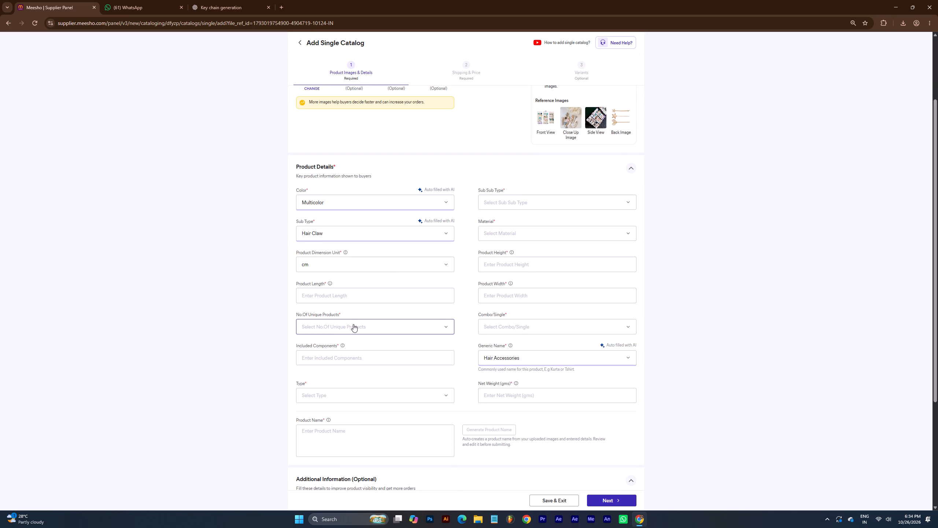
left_click(354, 324)
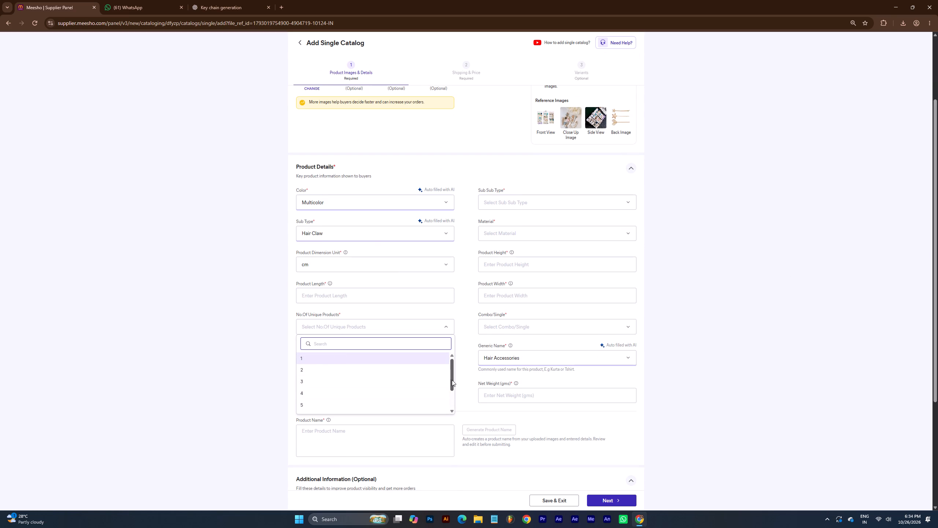
left_click_drag(452, 380, 452, 392)
left_click(335, 404)
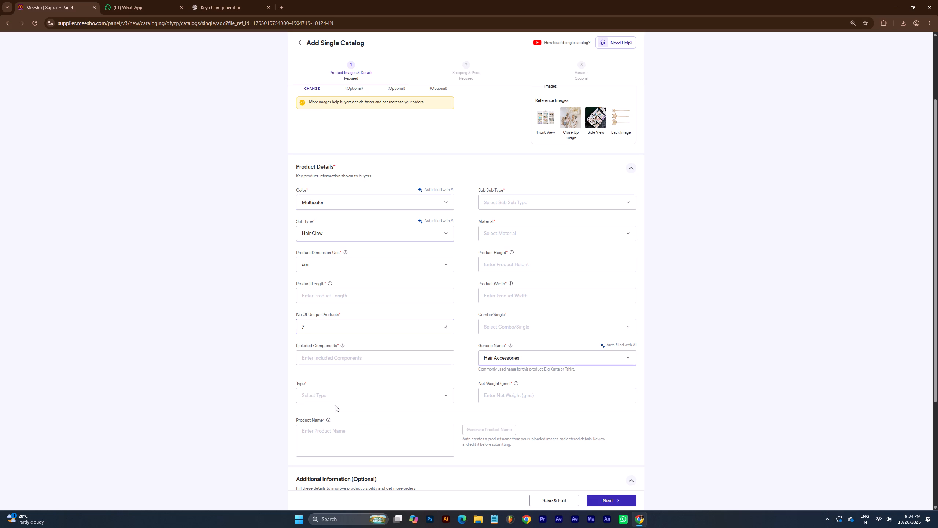
left_click(525, 327)
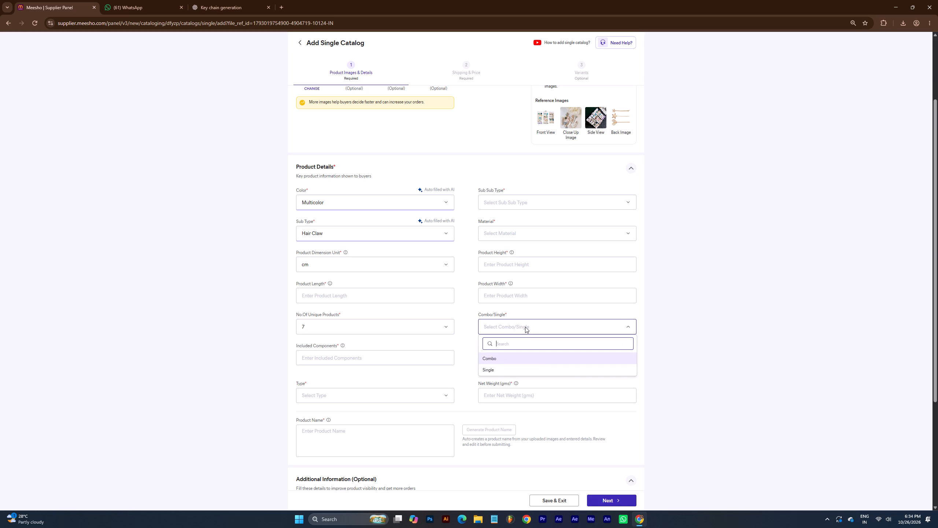
left_click(510, 359)
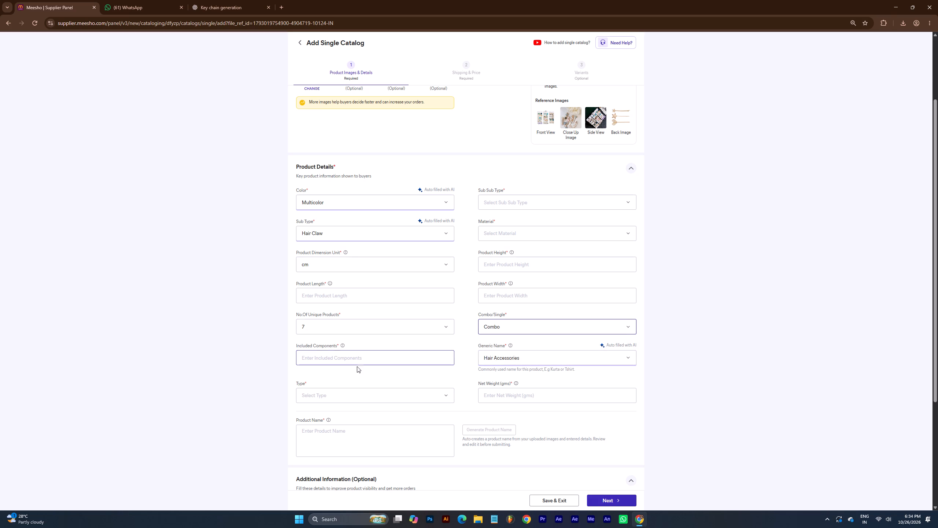
Open the Included Components entry in the product details for editing.
left_click(341, 360)
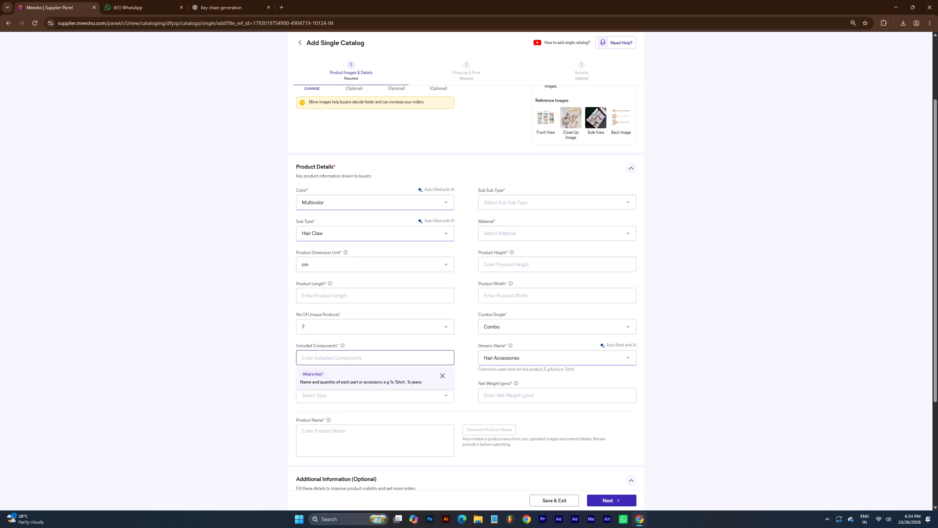
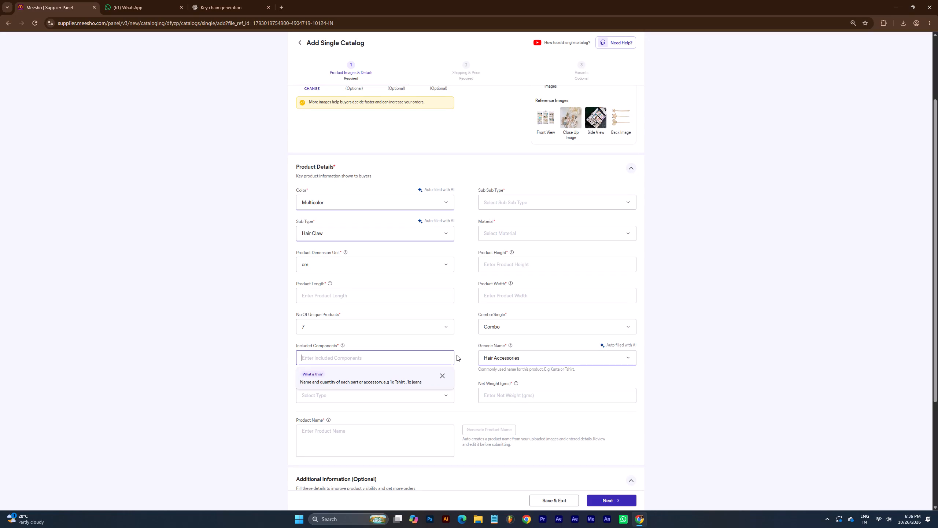
Enter "2 large hair claw clip," as the first item of the Included Components.
type("2")
key("space")
type(";a")
key("BackSpace")
key("BackSpace")
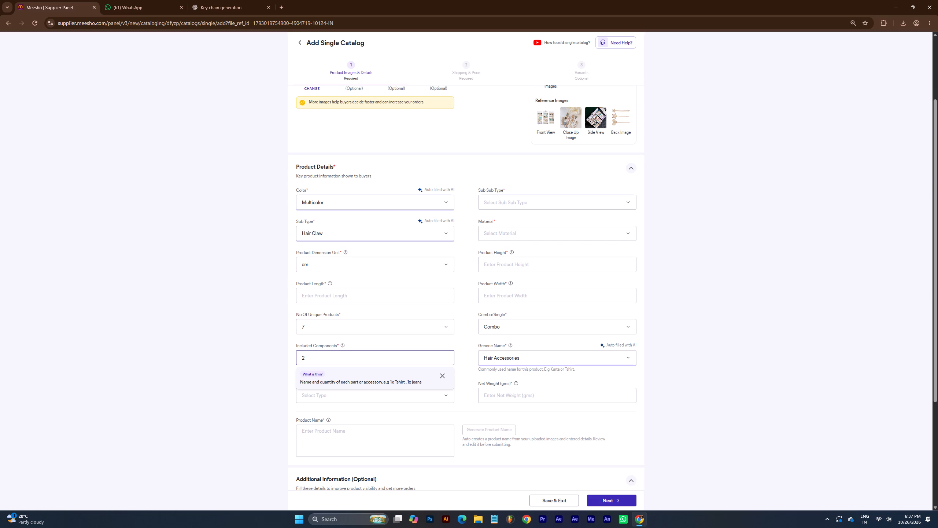
type("large")
key("space")
type("hair")
key("space")
type("claaw")
key("space")
key("BackSpace")
key("BackSpace")
key("BackSpace")
type("w clip")
type(",")
key("space")
Add "2 furry hair claw clip," as the second item of the Included Components.
type("2")
key("space")
type("furr")
type("y")
key("space")
type("hair claw clip")
key("space")
key("BackSpace")
type(",")
key("space")
Add "2 scrunchies ," as the third item of the Included Components.
type("2")
key("space")
type("scri")
key("BackSpace")
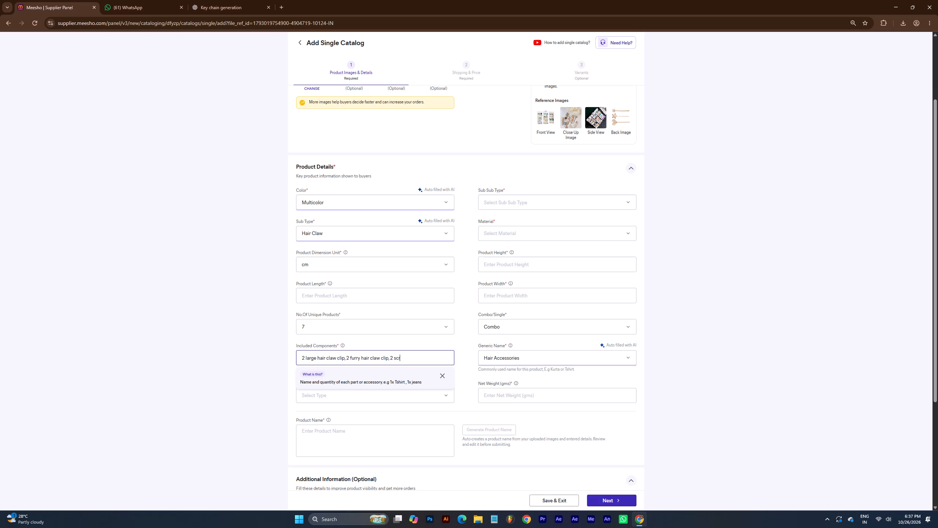
type("un")
type("fh")
key("BackSpace")
key("BackSpace")
type("chie")
type("s")
key("space")
key("comma")
Add "1 flower hair clip" as the last item of the Included Components and dismiss the field's help hint.
key("1")
key("space")
type("flower")
key("space")
type("hair")
key("space")
type("clip")
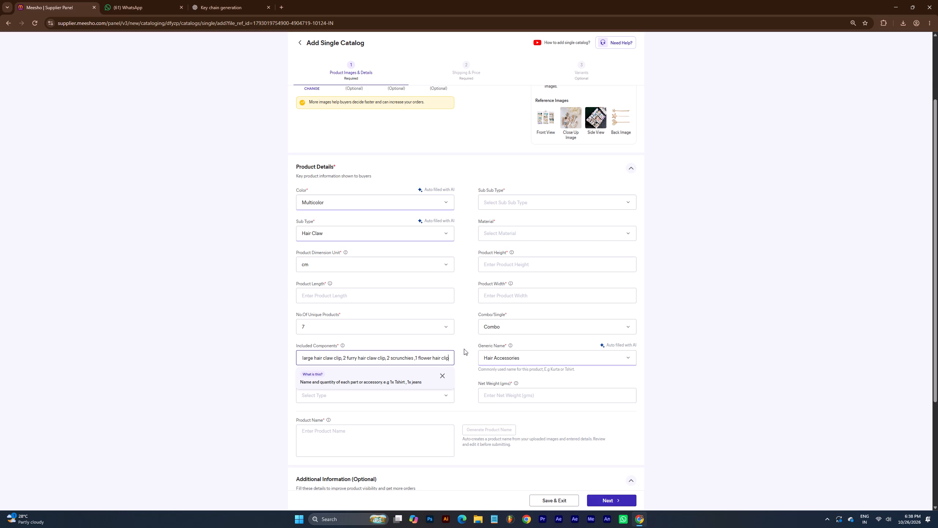
left_click(442, 376)
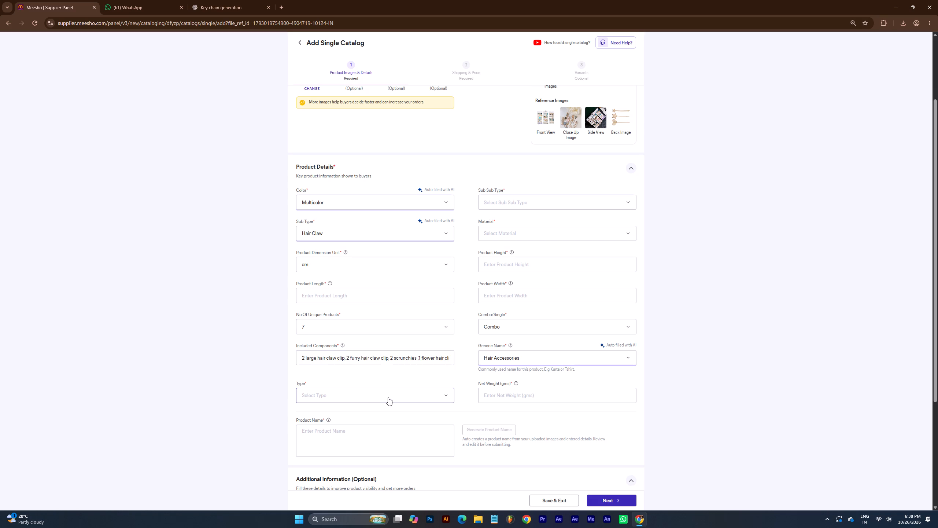
Set the product's material to Plastic in the product details.
left_click(387, 398)
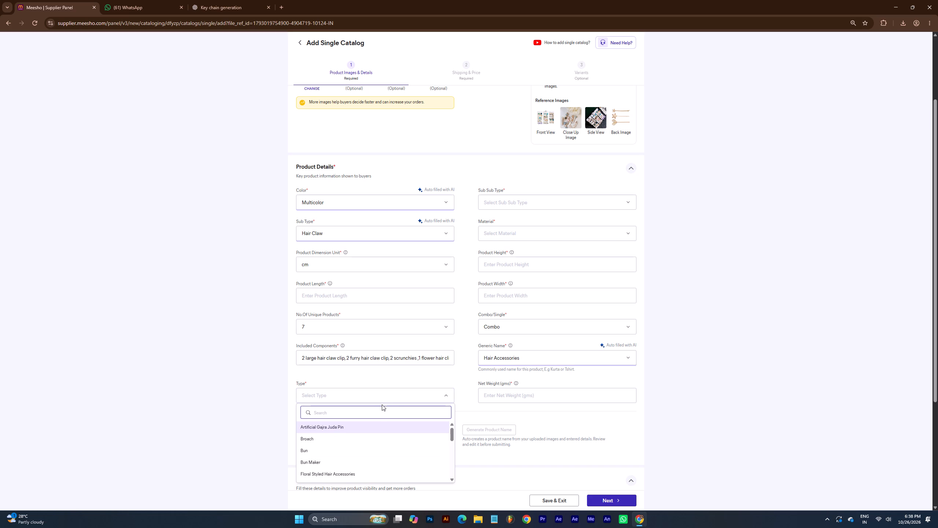
left_click(383, 394)
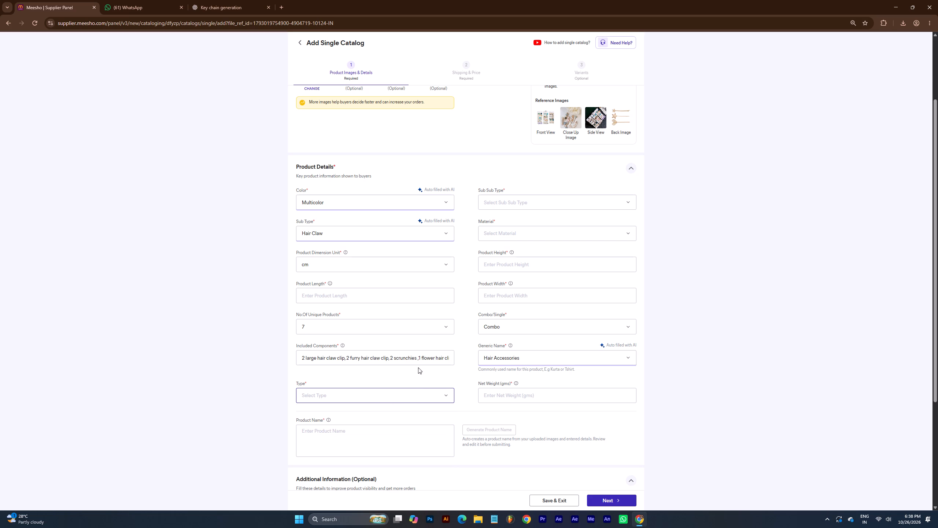
left_click(564, 236)
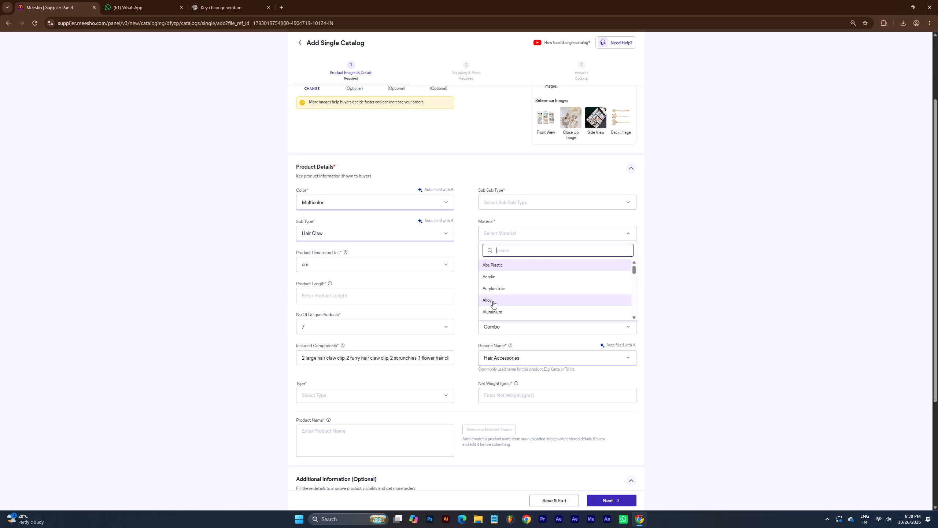
left_click(555, 250)
type("plas")
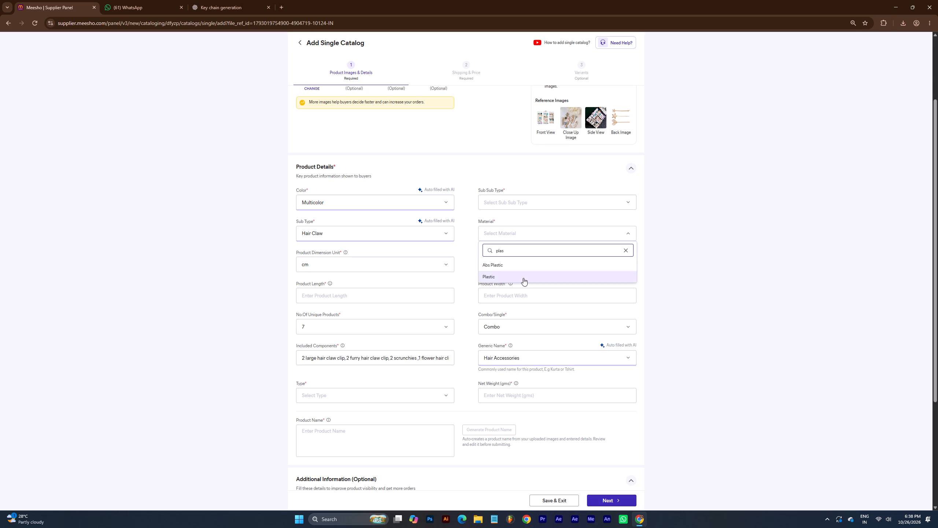
left_click(523, 278)
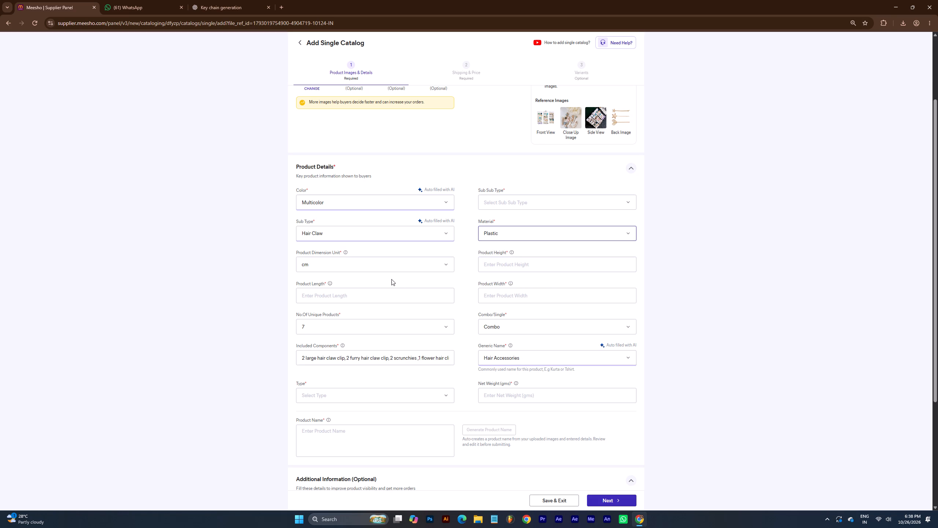
Open the Product Height entry in the product details for editing.
left_click(512, 265)
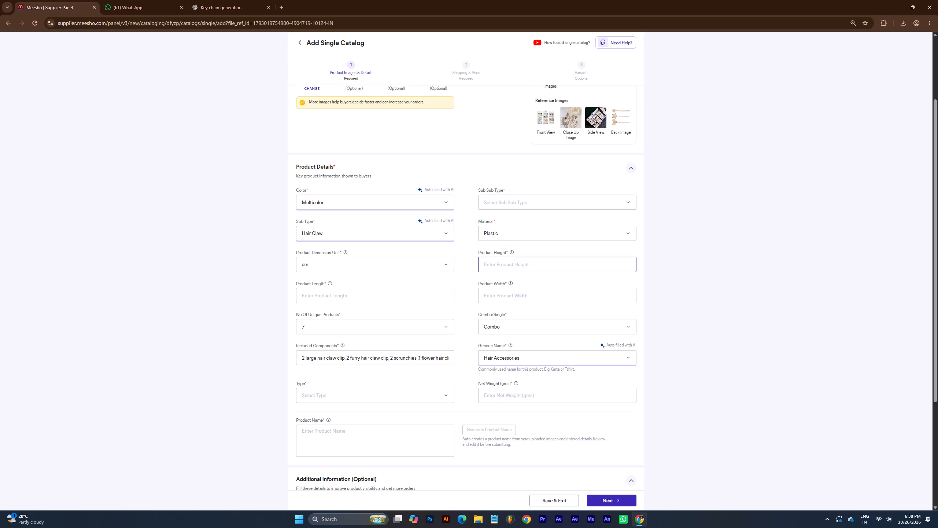
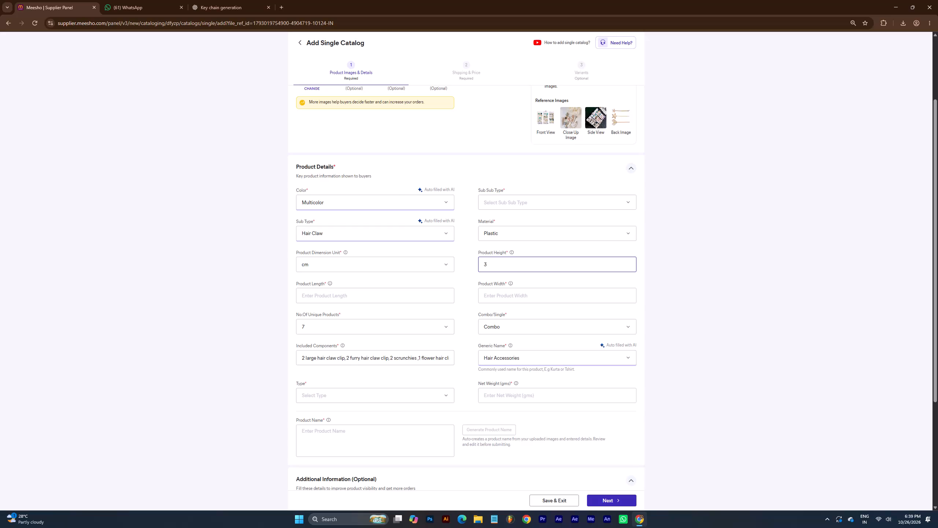
Enter 3 cm as the Product Height in the product details.
key("BackSpace")
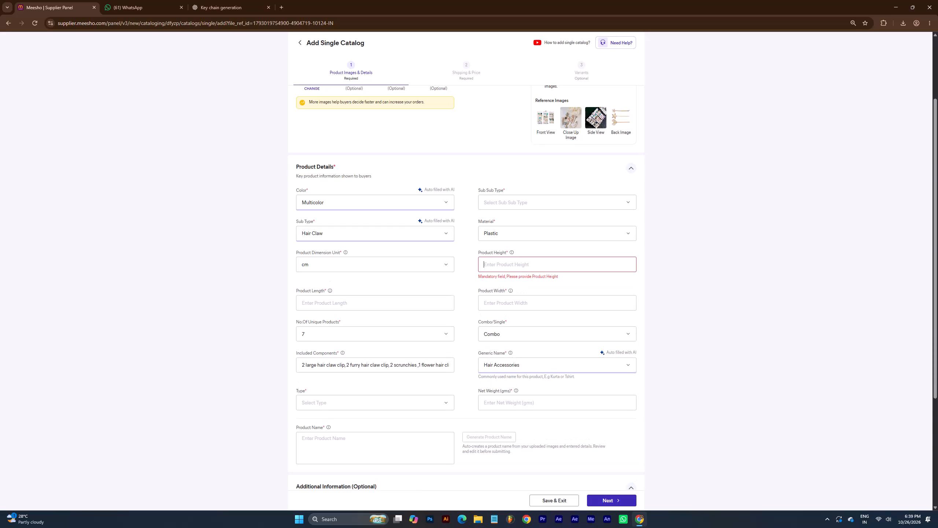
key("3")
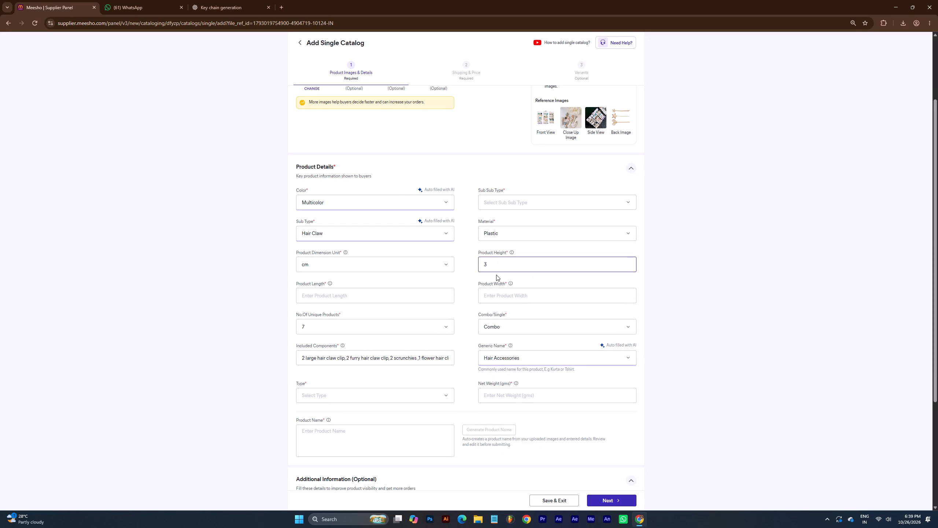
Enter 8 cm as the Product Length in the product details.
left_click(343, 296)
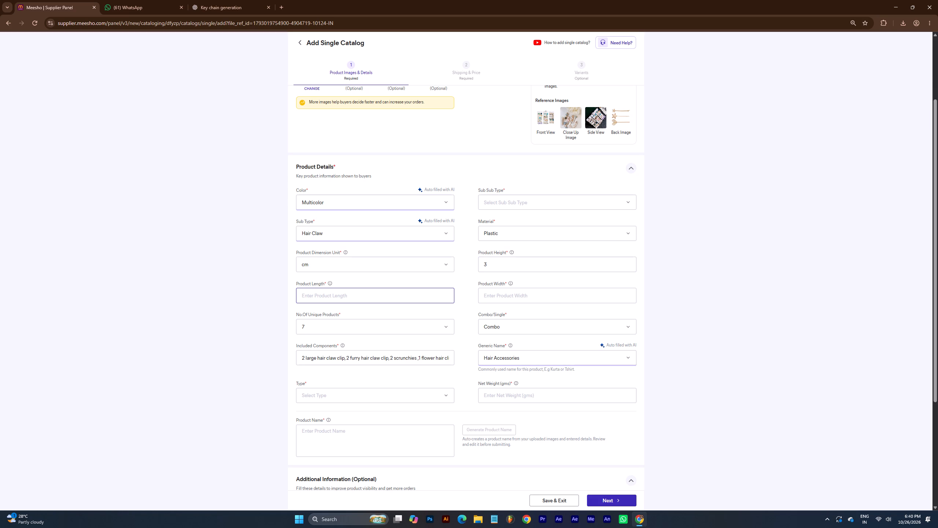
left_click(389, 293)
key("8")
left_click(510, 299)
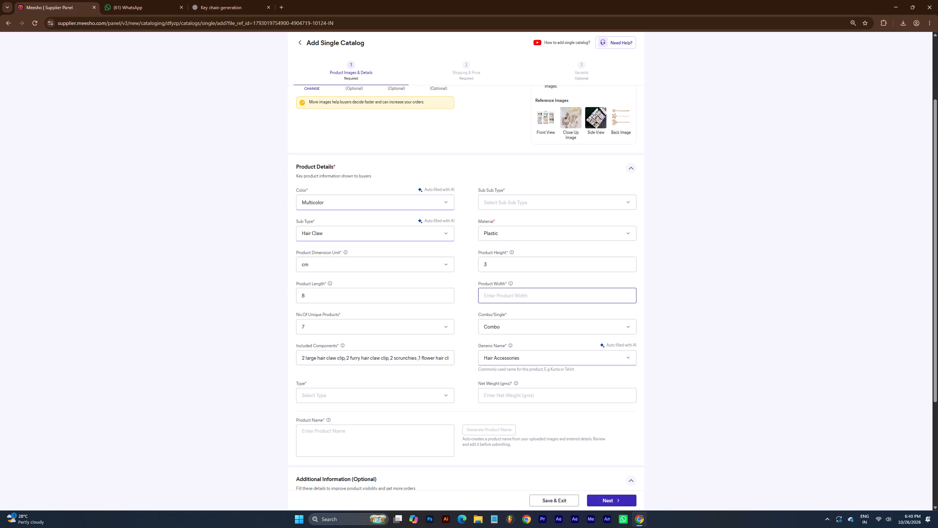
Set the Product Length to 4 cm and the Product Width to 8 cm in the product details.
left_click(374, 302)
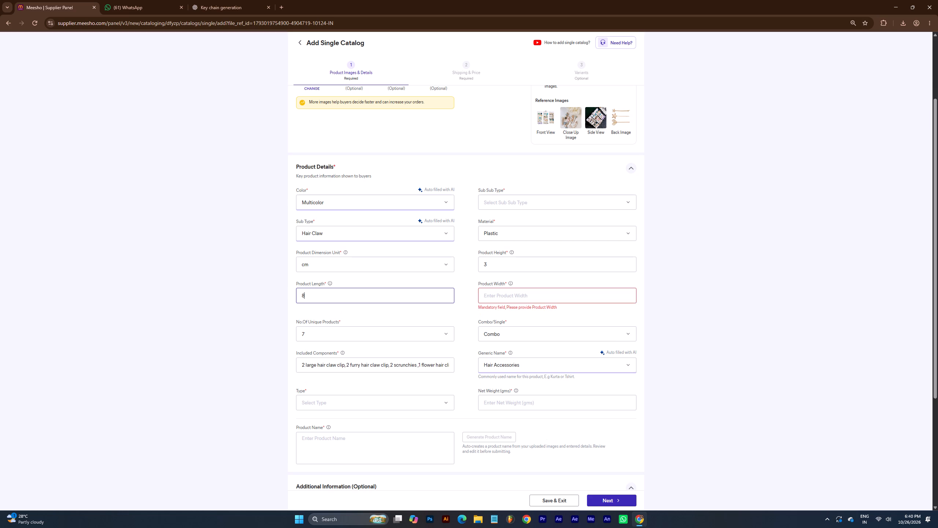
key("BackSpace")
key("BackSpace")
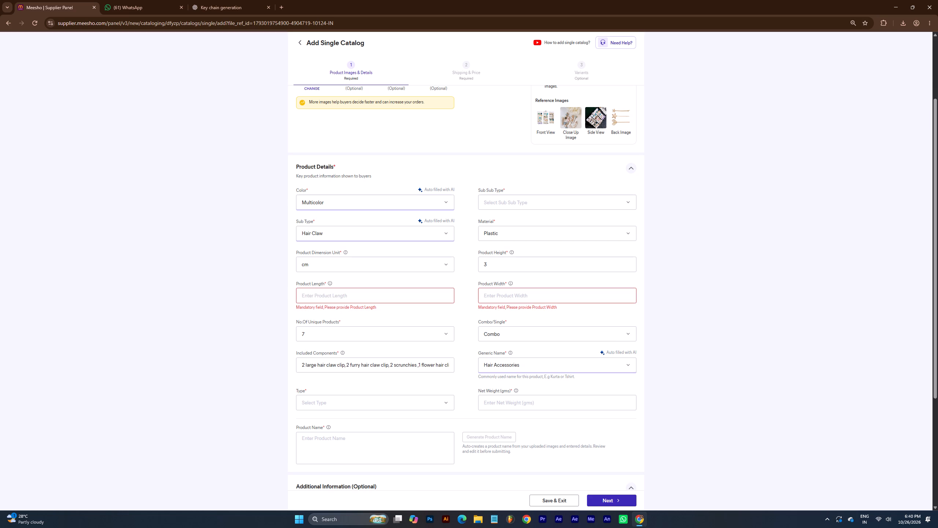
key("4")
left_click(493, 294)
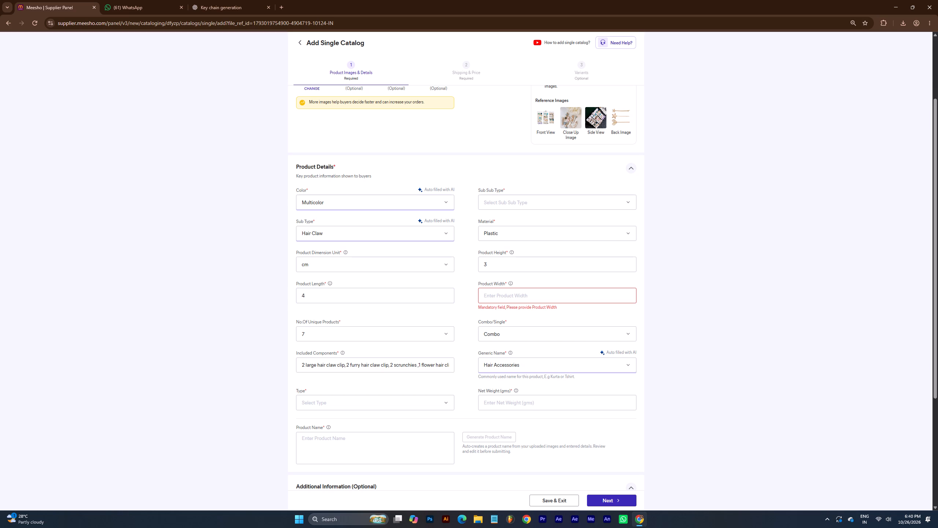
key("8")
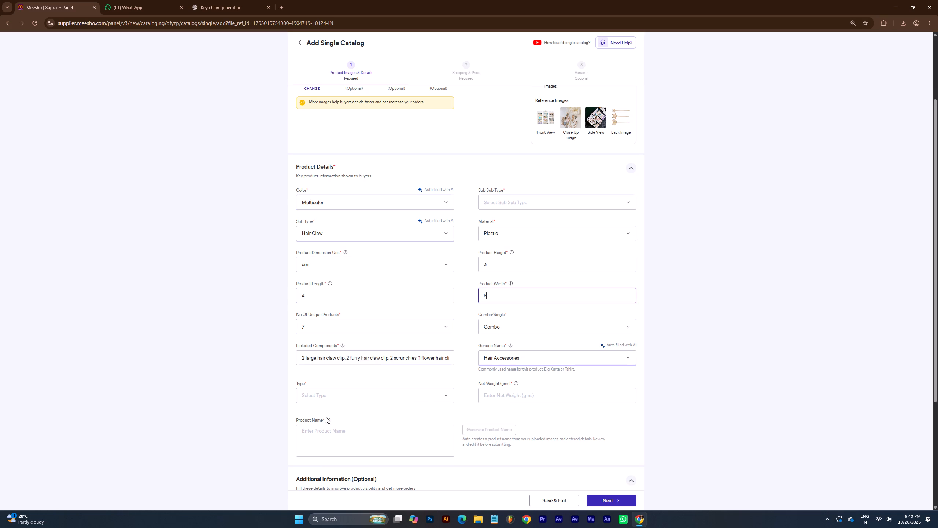
Open the product's Type selection in the product details.
left_click(352, 396)
left_click(352, 396)
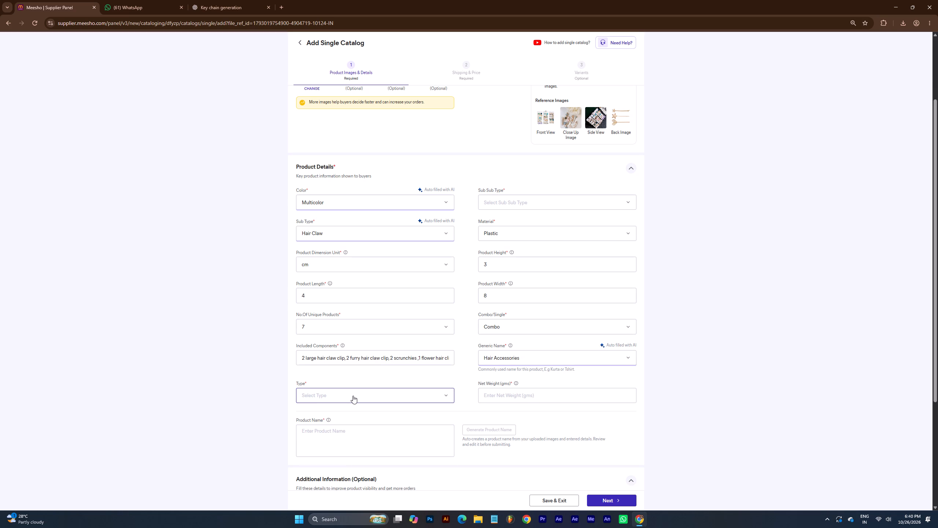
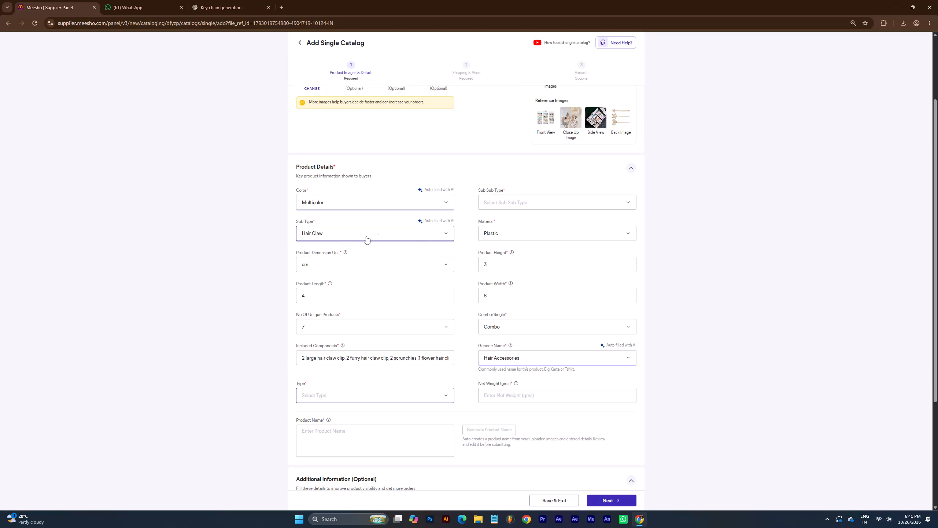
Search the product's Sub Sub Type options for "hair claw", then shorten the search to "hair cl".
left_click(528, 204)
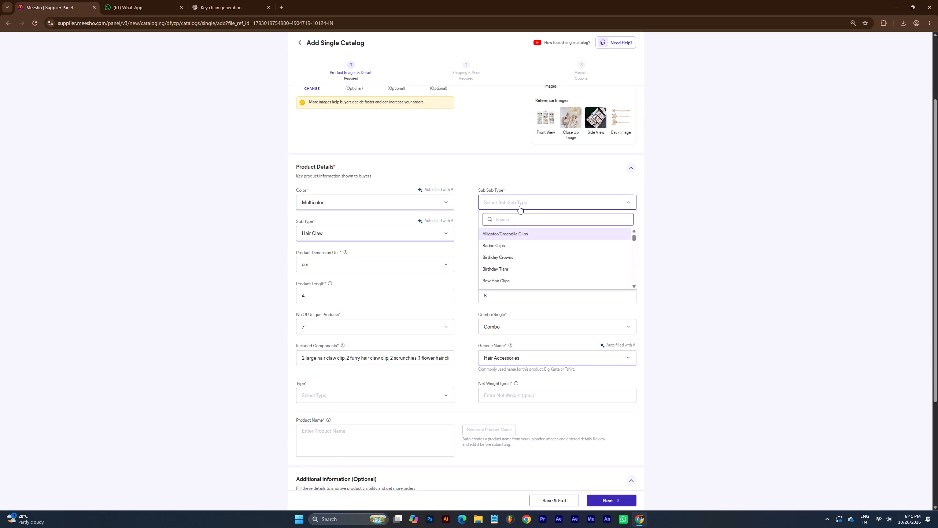
left_click(518, 214)
key("h")
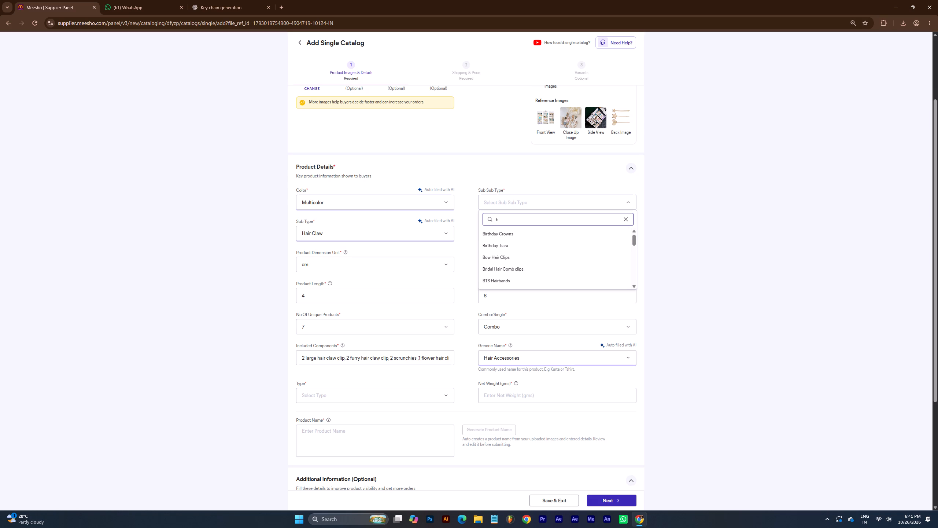
key("a")
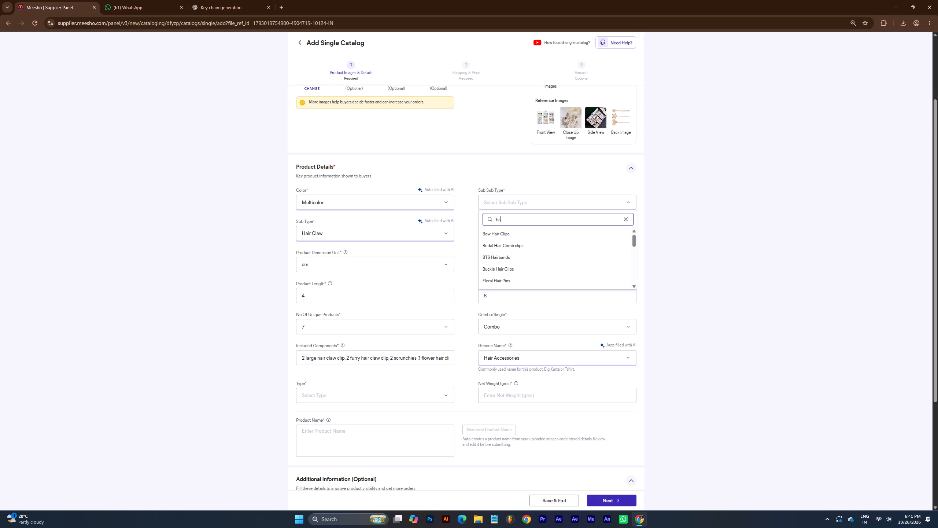
type("ir")
key("space")
key("c")
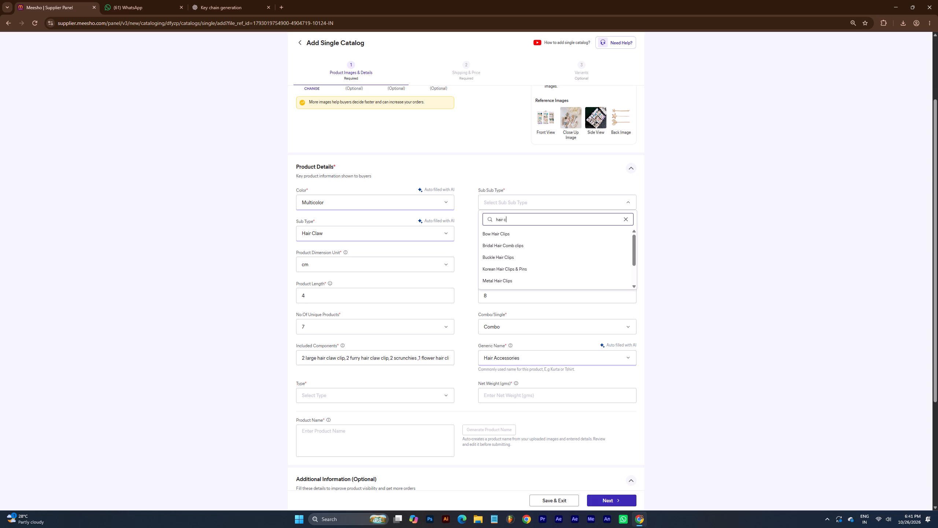
key("l")
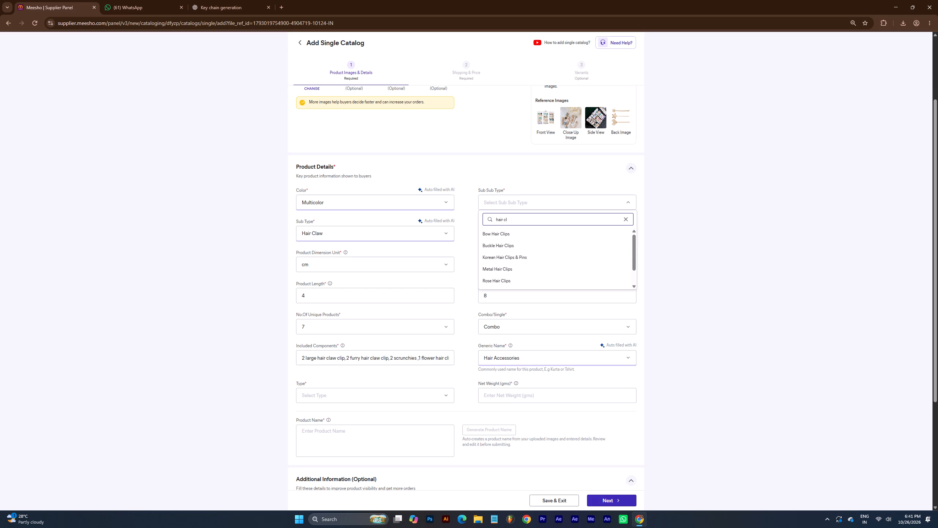
type("aw")
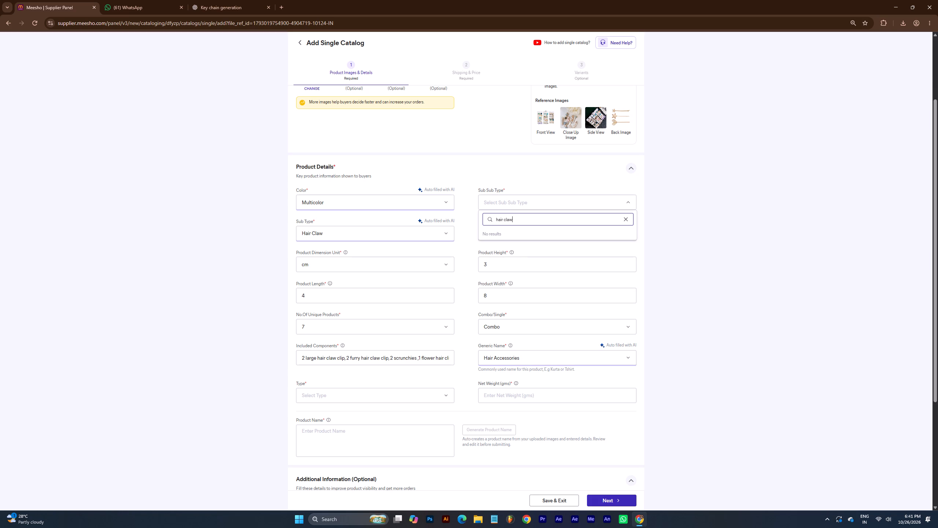
key("BackSpace")
key("BackSpace")
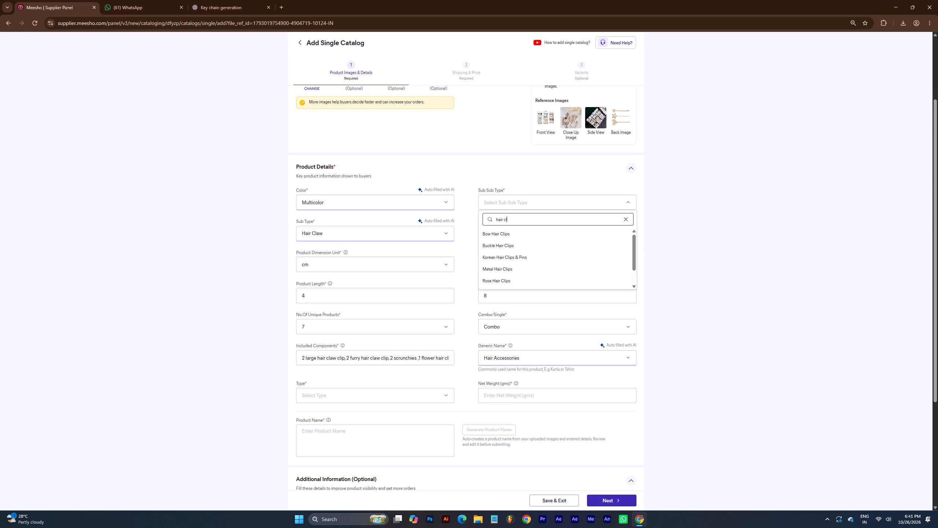
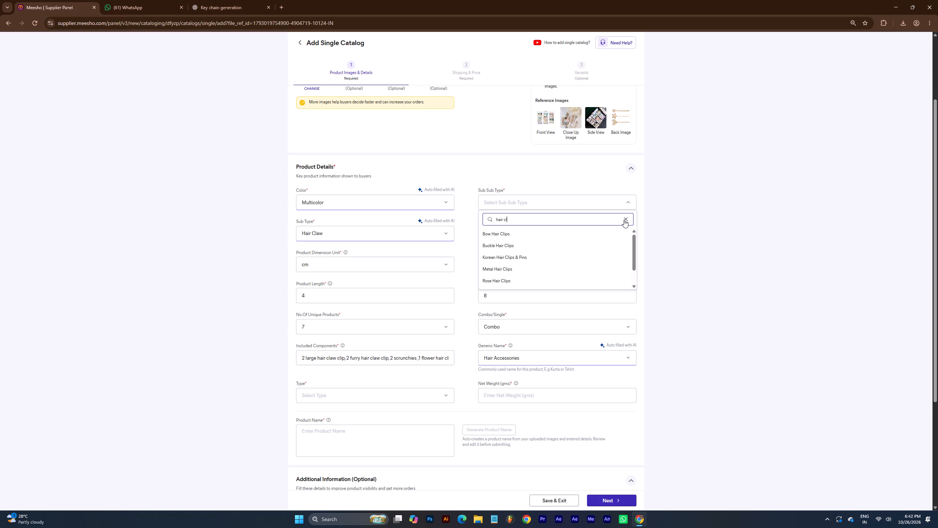
Choose Korean Hair Clips & Pins as the product's Sub Sub Type.
left_click(508, 256)
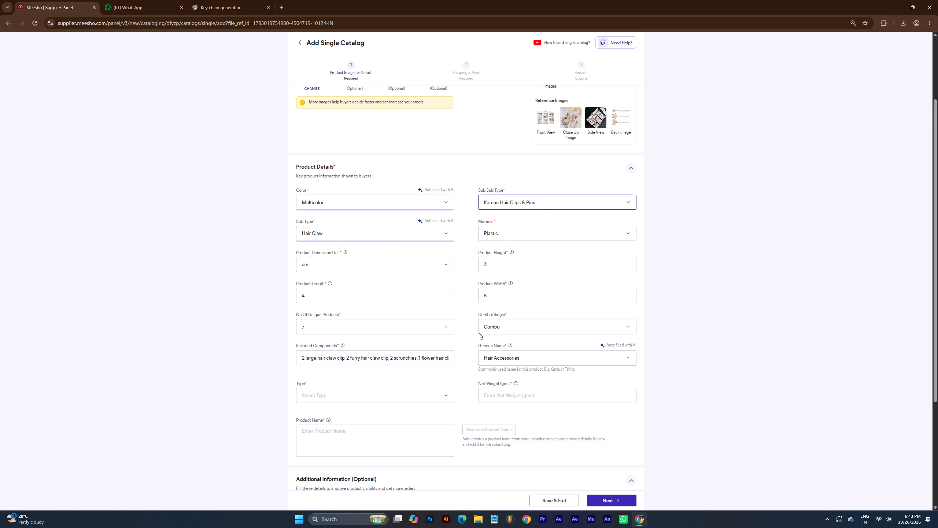
Look through the available product types and set Type to Hair Comb Clips & Pins.
left_click(381, 397)
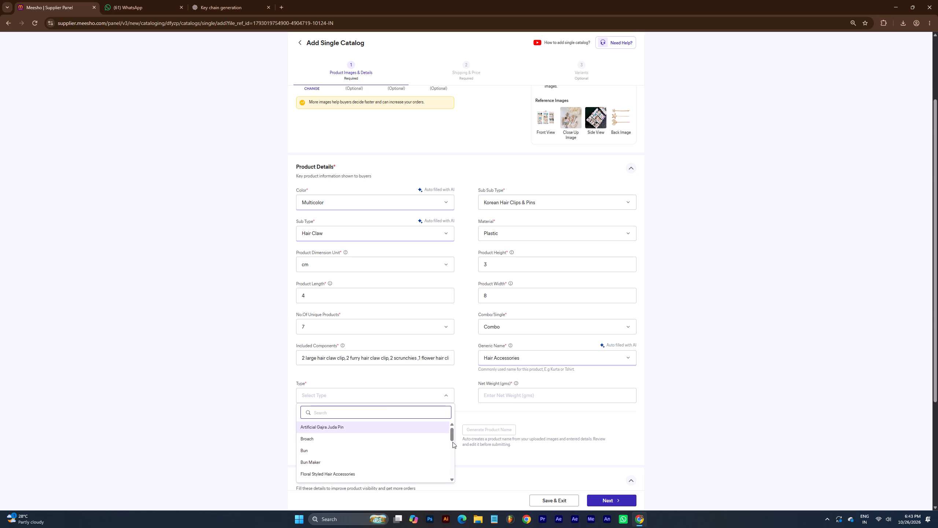
left_click_drag(452, 439, 451, 447)
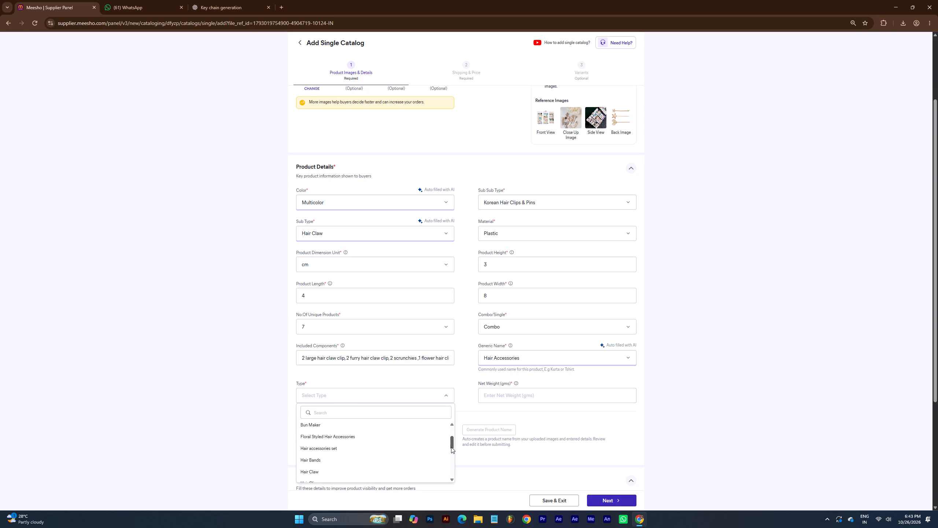
left_click_drag(451, 447, 451, 453)
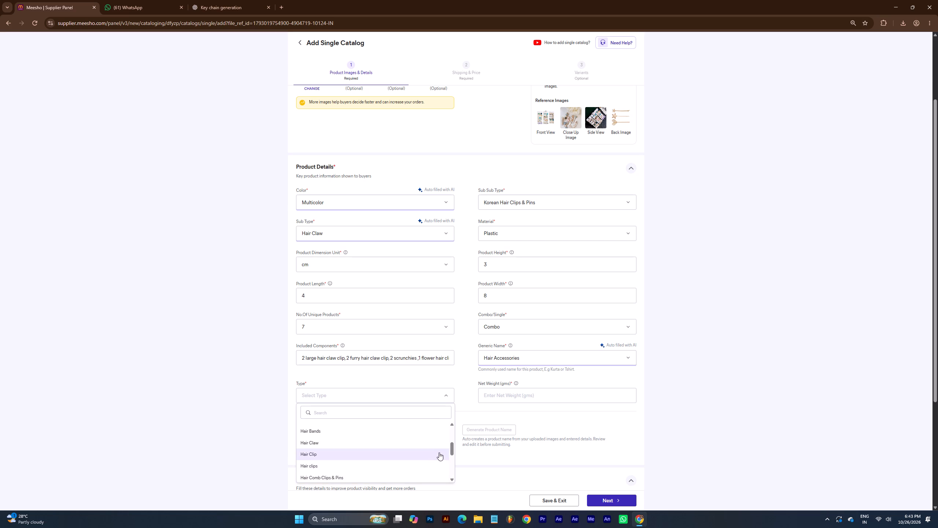
left_click_drag(451, 450, 454, 459)
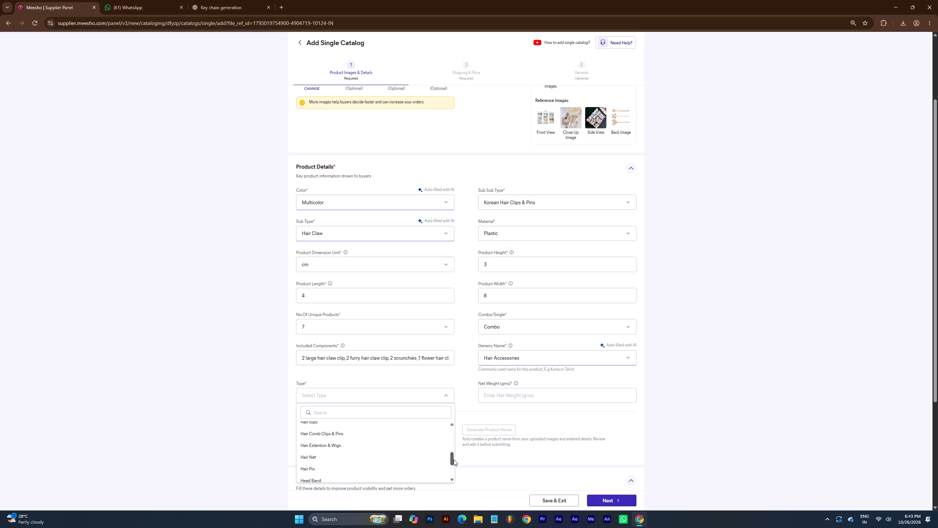
left_click_drag(454, 459, 458, 467)
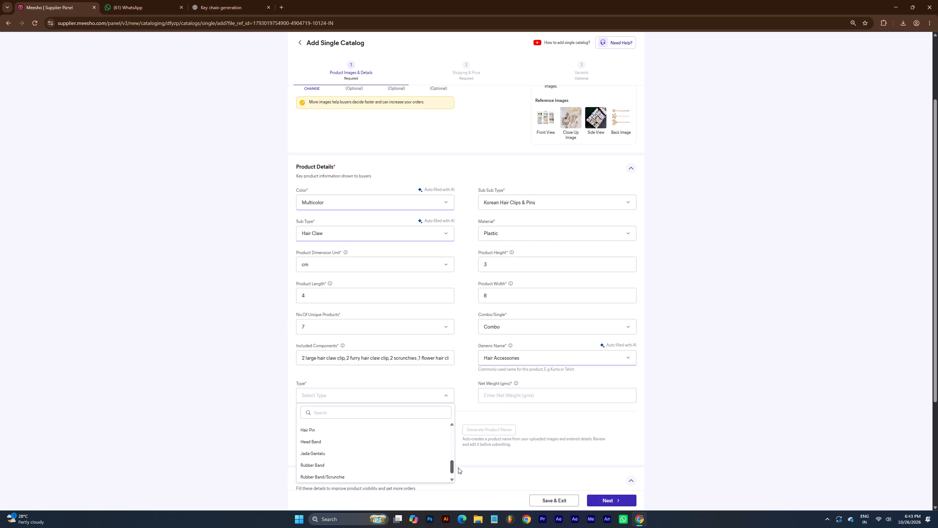
left_click_drag(458, 467, 454, 453)
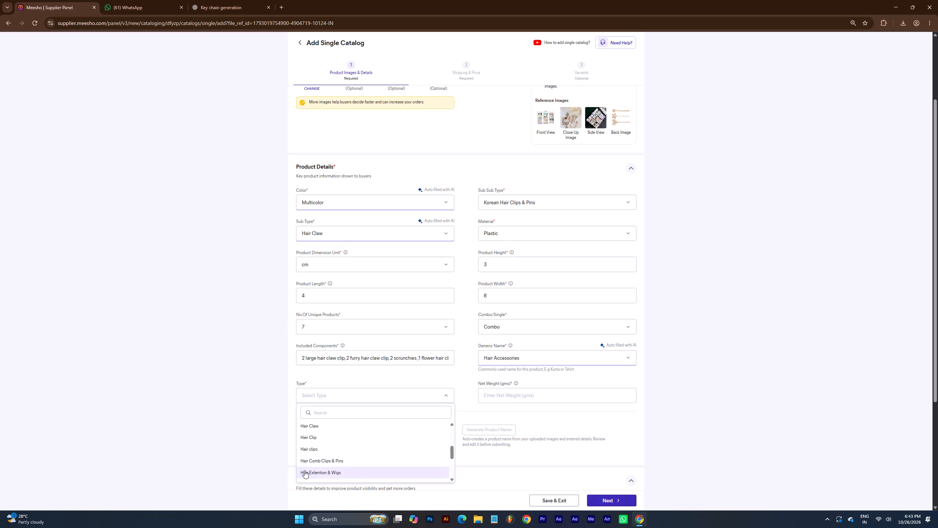
left_click(321, 459)
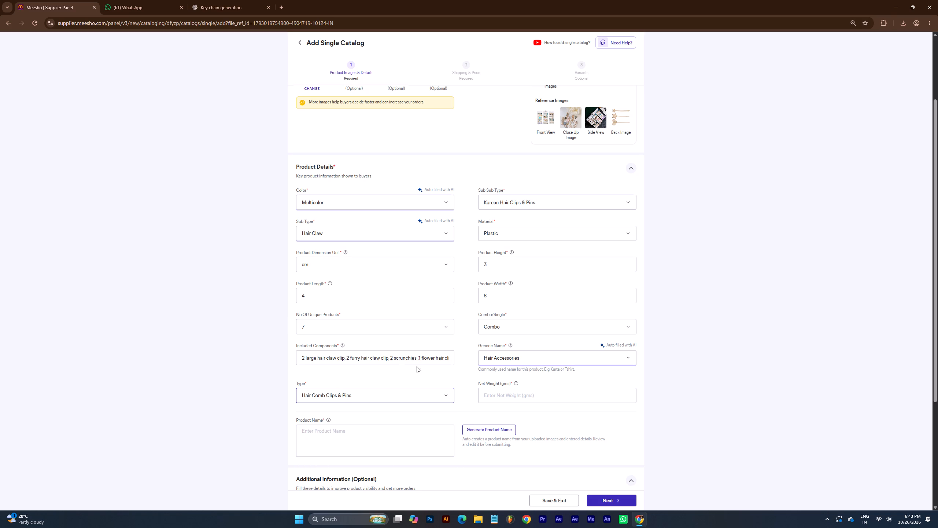
Enter a net weight of 100 grams for the product.
left_click(510, 395)
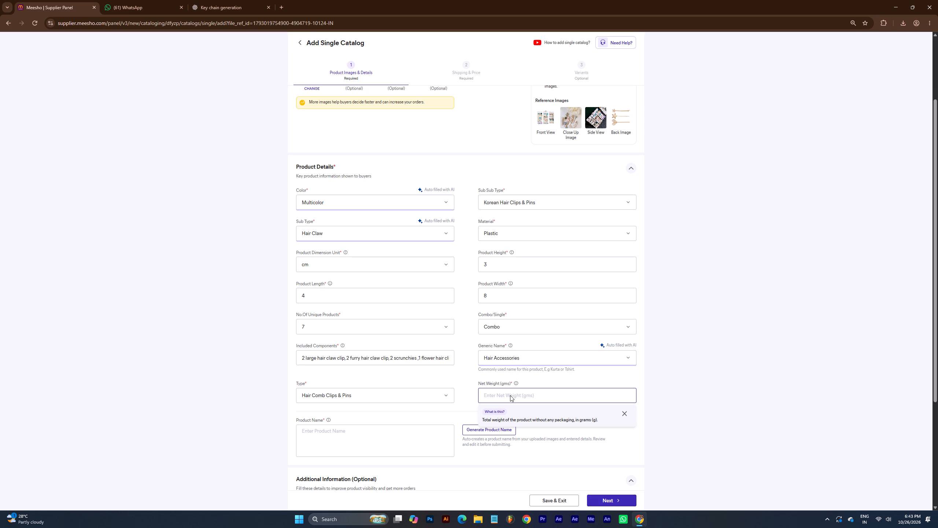
type("100")
Set the product's Size to Medium in the optional additional information.
left_click(321, 442)
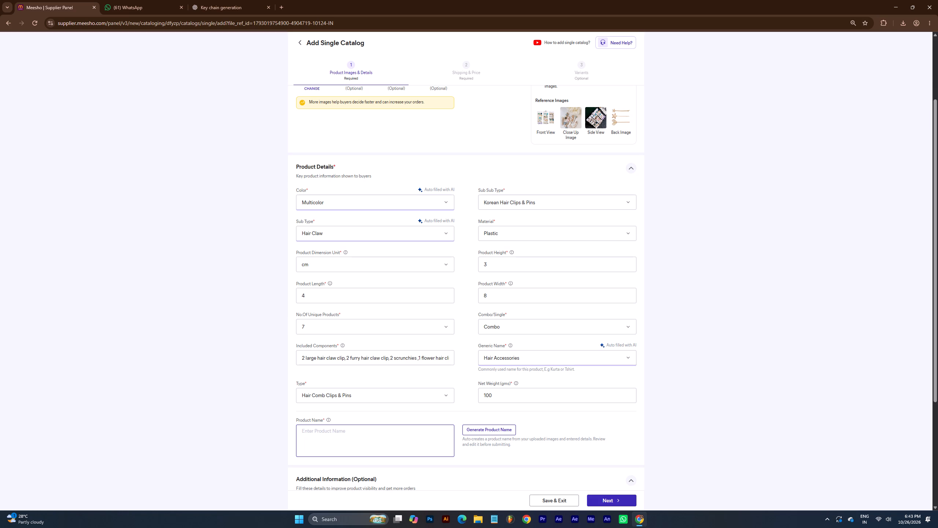
left_click_drag(936, 228, 936, 232)
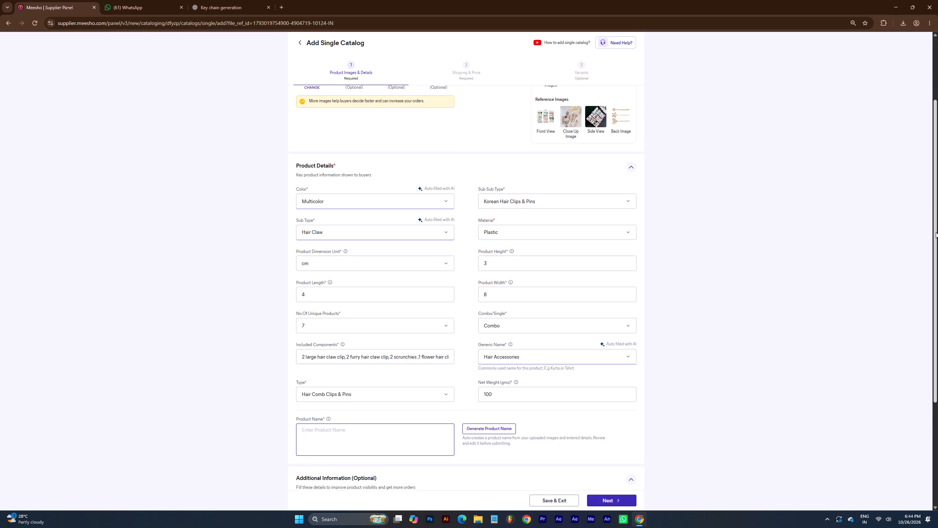
left_click_drag(936, 232, 937, 311)
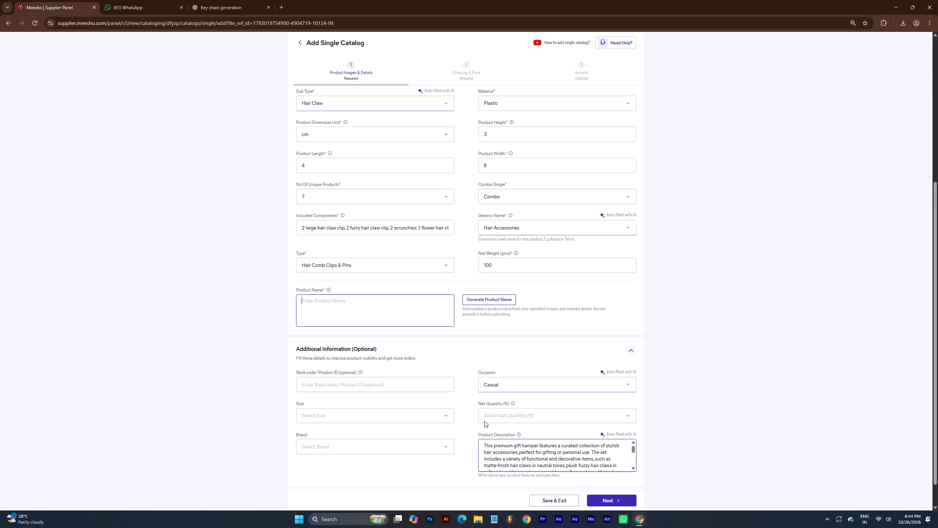
left_click(340, 420)
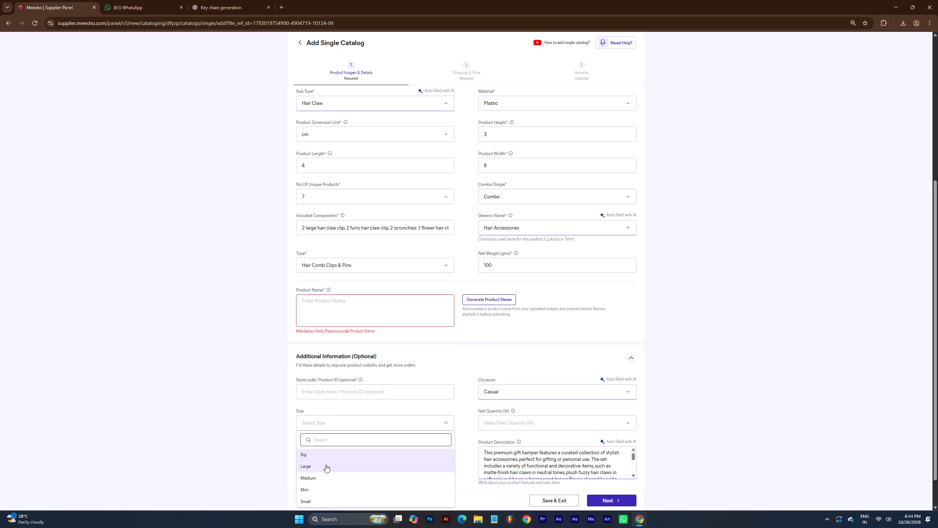
left_click(332, 477)
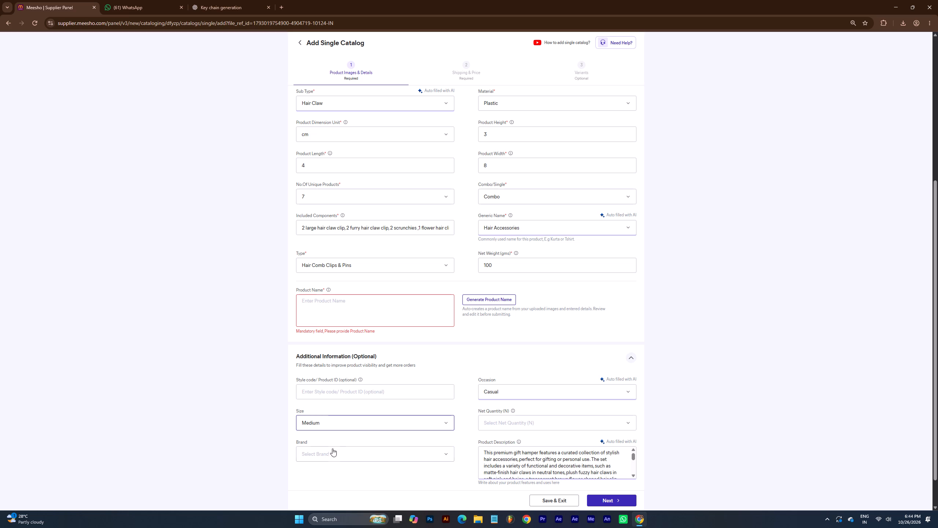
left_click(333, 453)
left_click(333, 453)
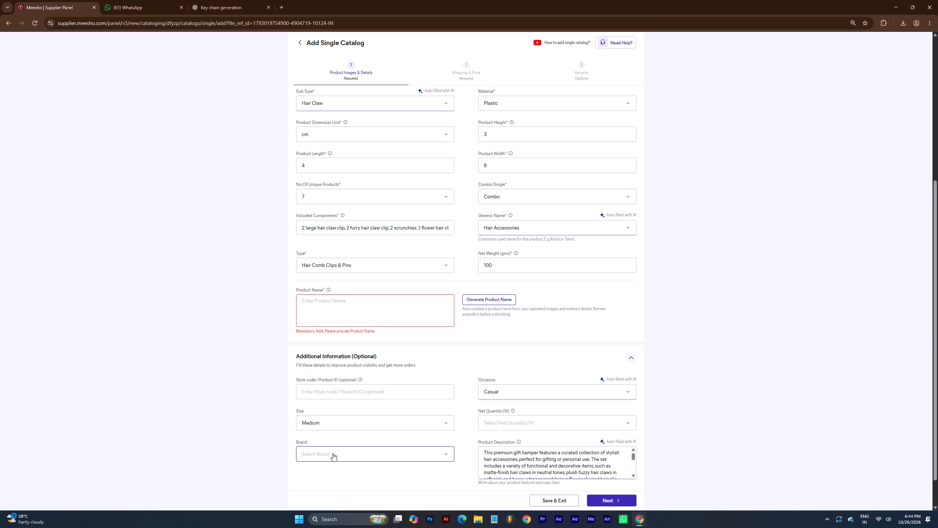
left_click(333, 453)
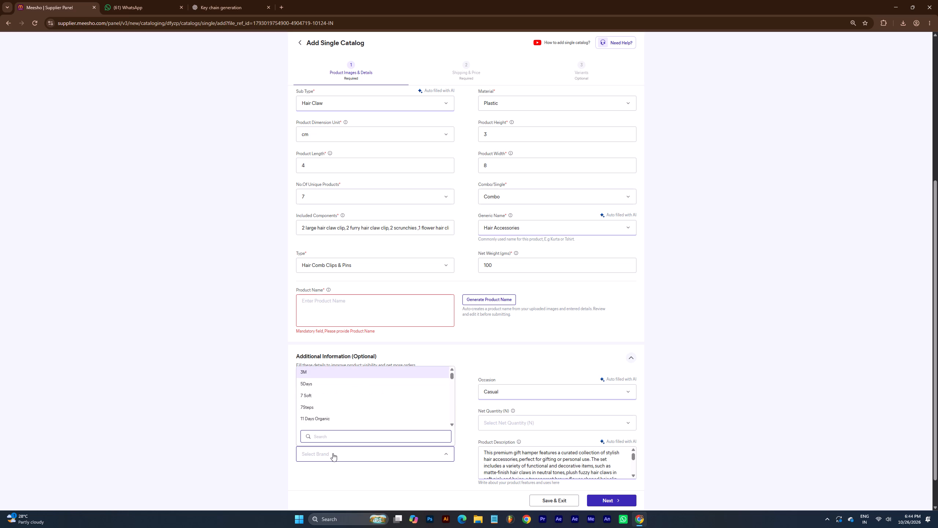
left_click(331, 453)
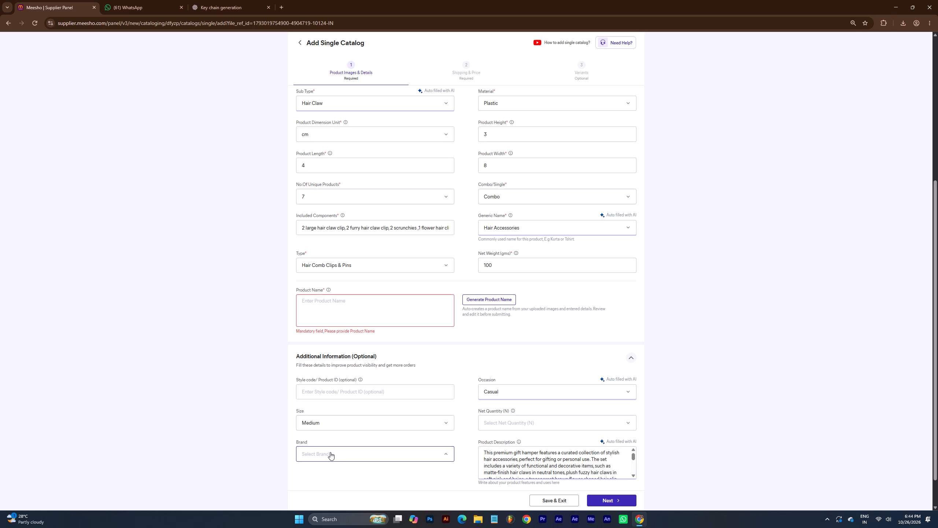
Find and choose 7 as the Net Quantity (N) in the additional information.
left_click(510, 428)
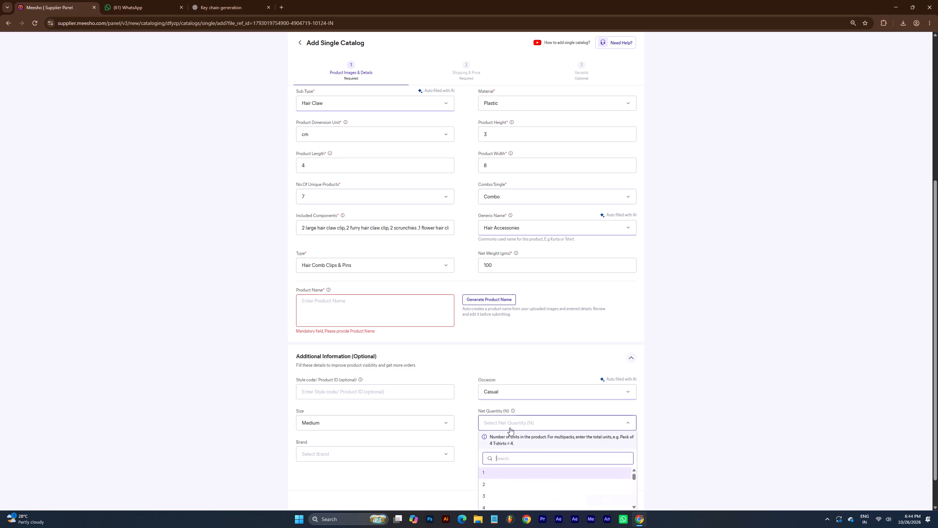
left_click(544, 462)
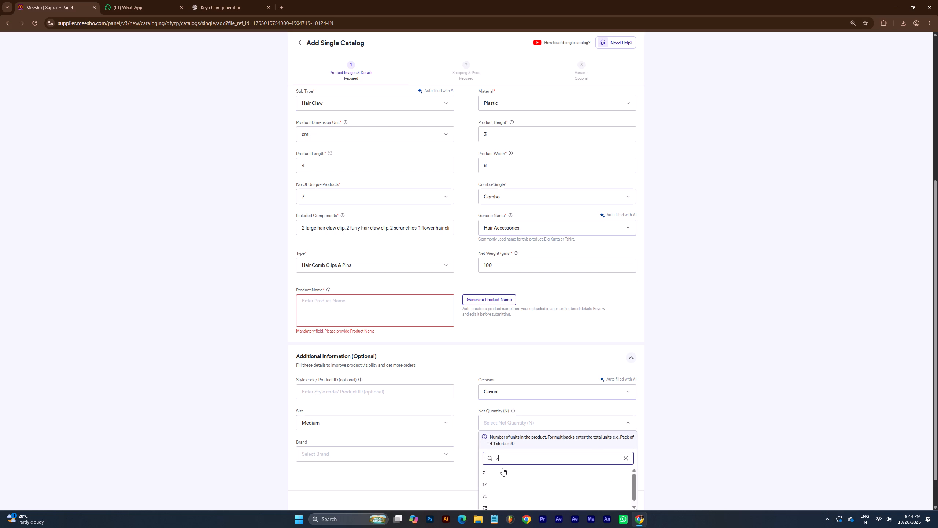
left_click(495, 471)
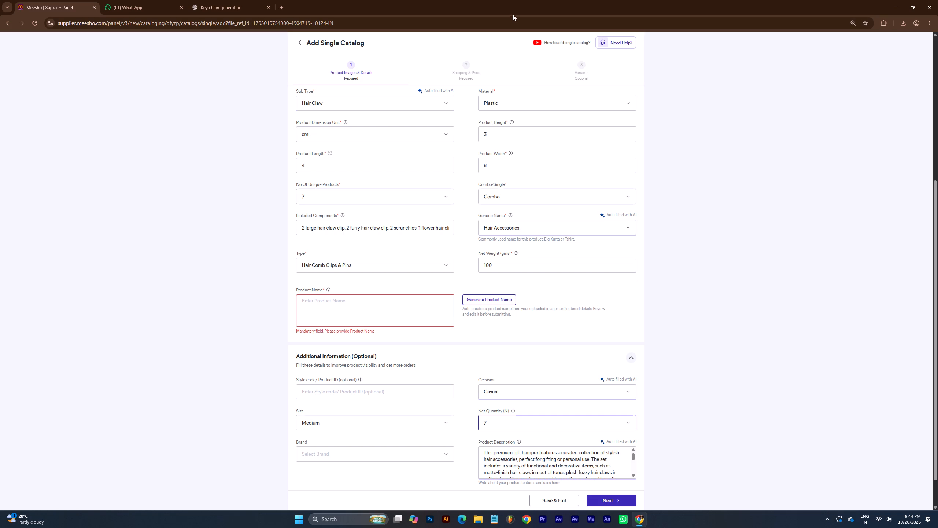
Minimize the browser window to show the desktop.
left_click(893, 6)
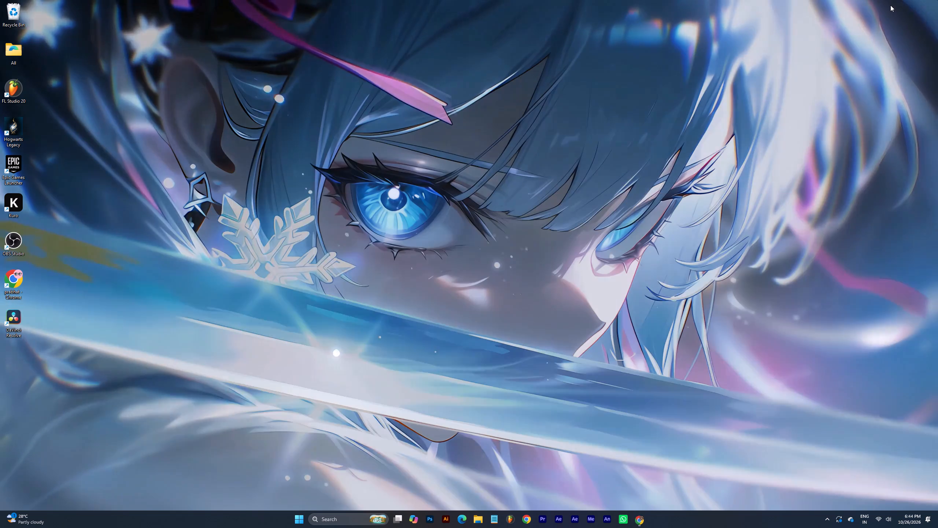
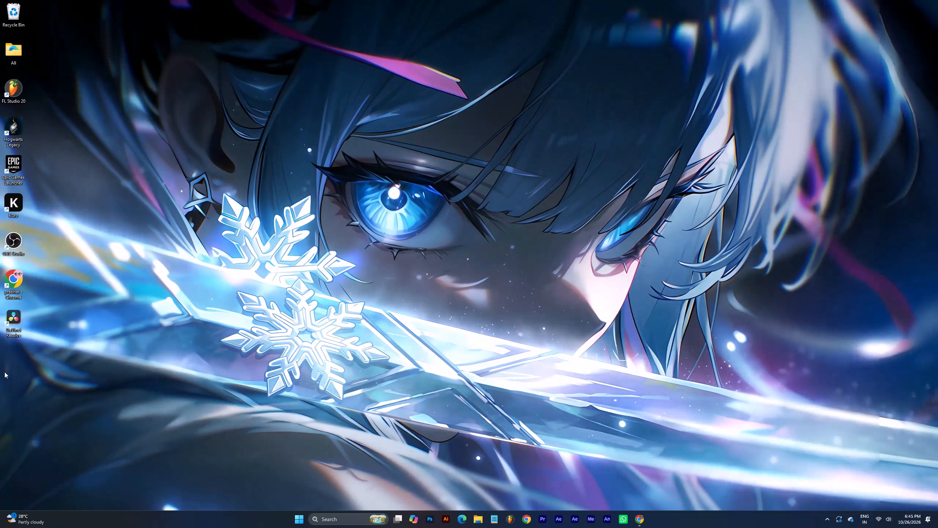
Launch the application marked with a K from the desktop.
double_click(19, 199)
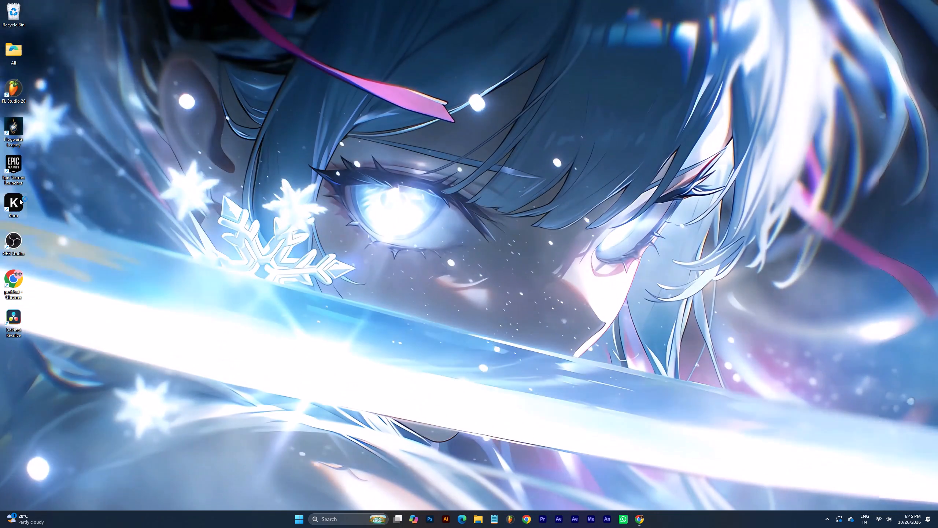
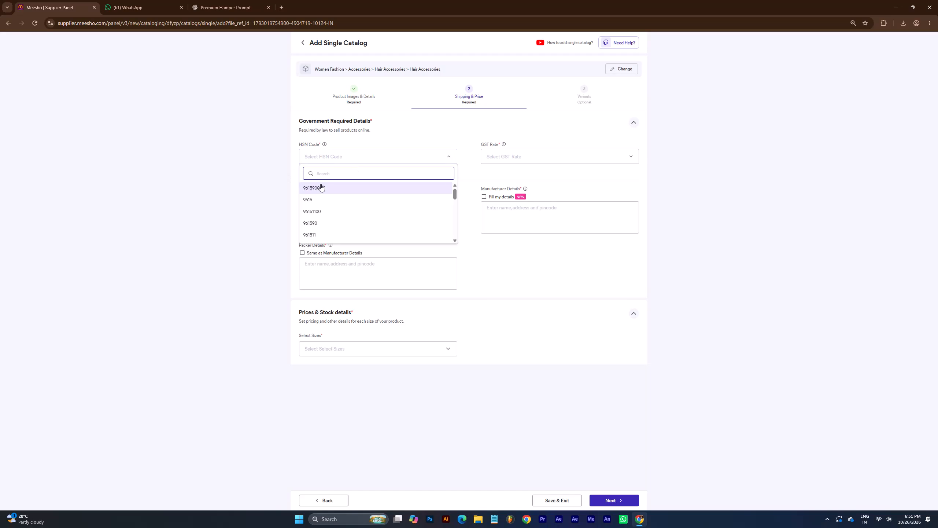
Set the HSN Code to 96151100 and the GST Rate to 5 in the Government Required Details.
left_click(319, 189)
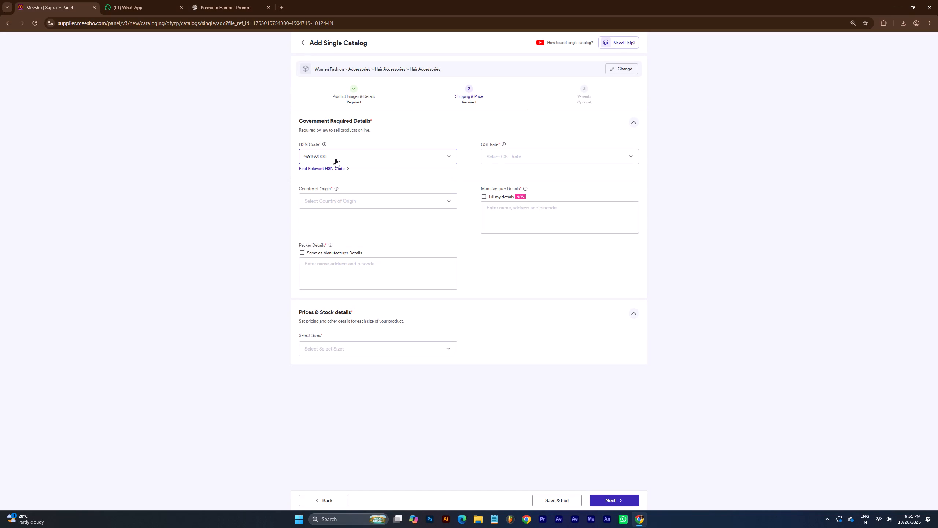
left_click(336, 158)
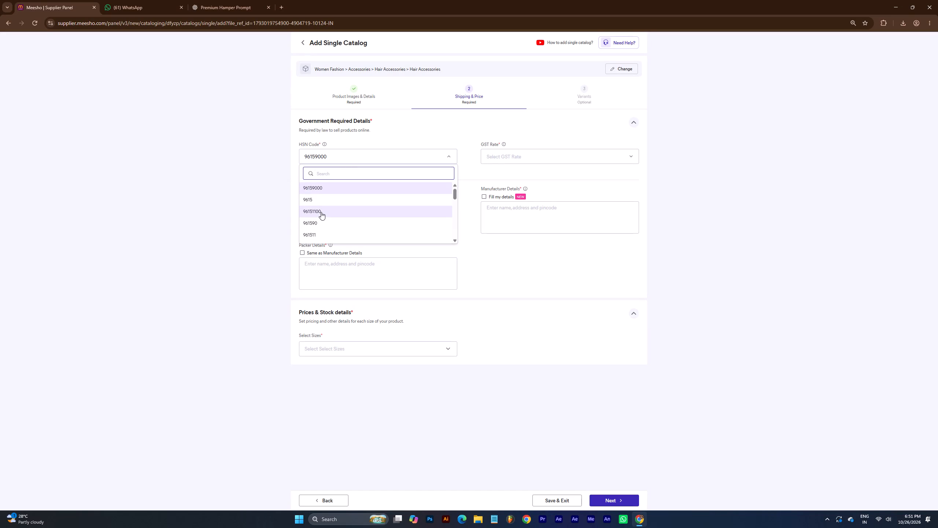
left_click(321, 212)
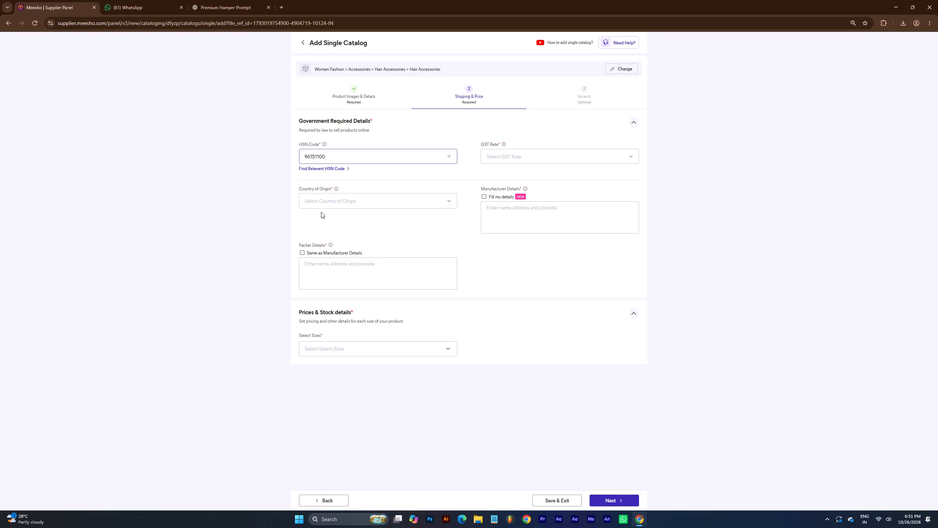
left_click(499, 157)
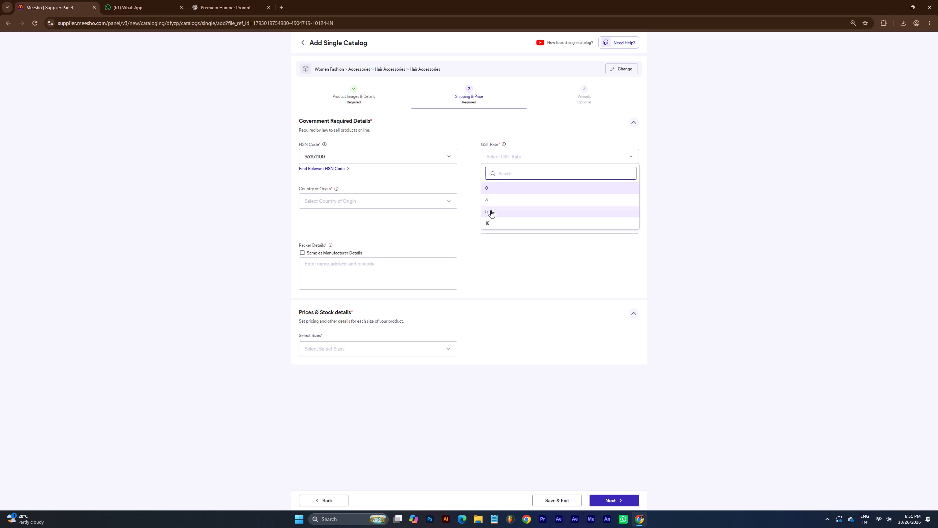
left_click(491, 210)
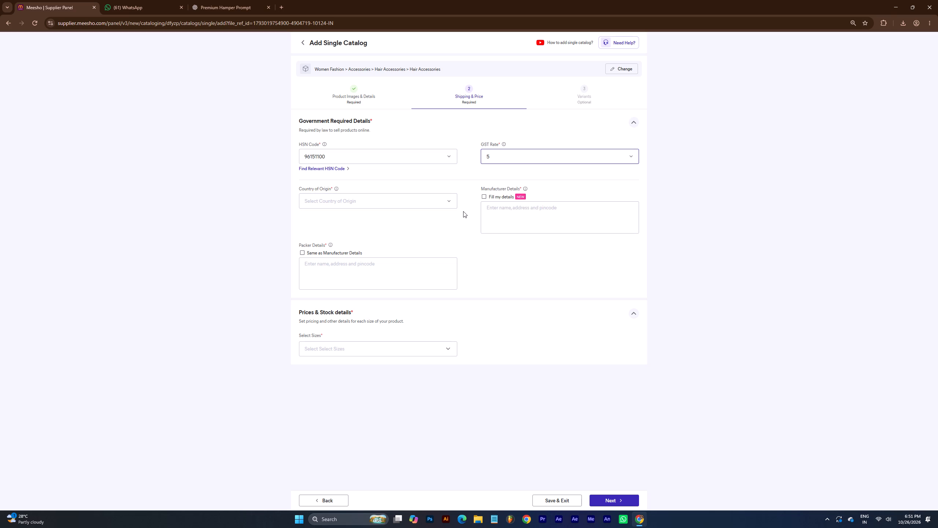
Open the Country of Origin choices in the Government Required Details.
left_click(375, 201)
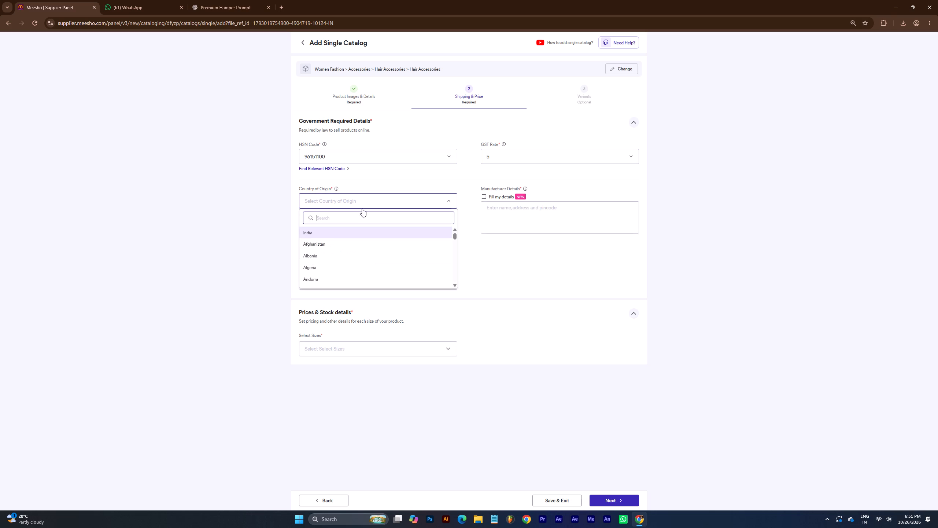
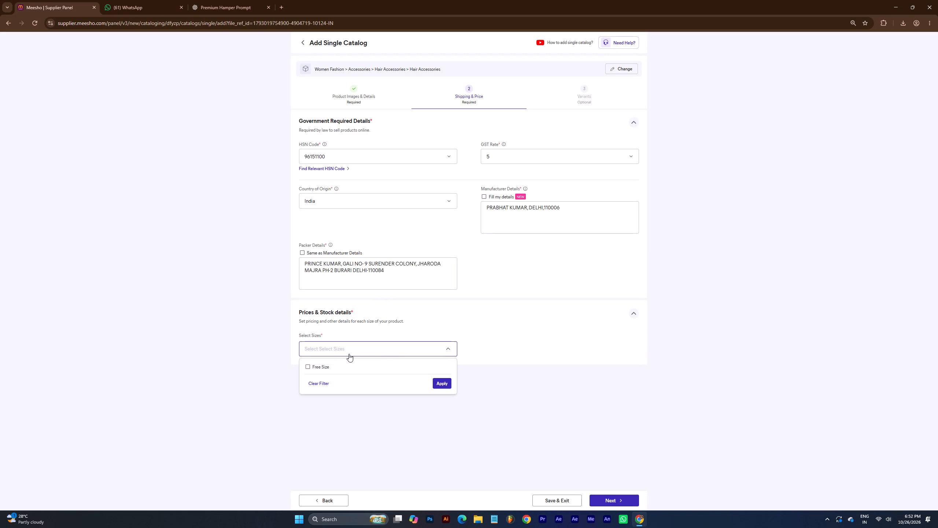
Apply Free Size as the product's size in the Prices & Stock details.
left_click(311, 364)
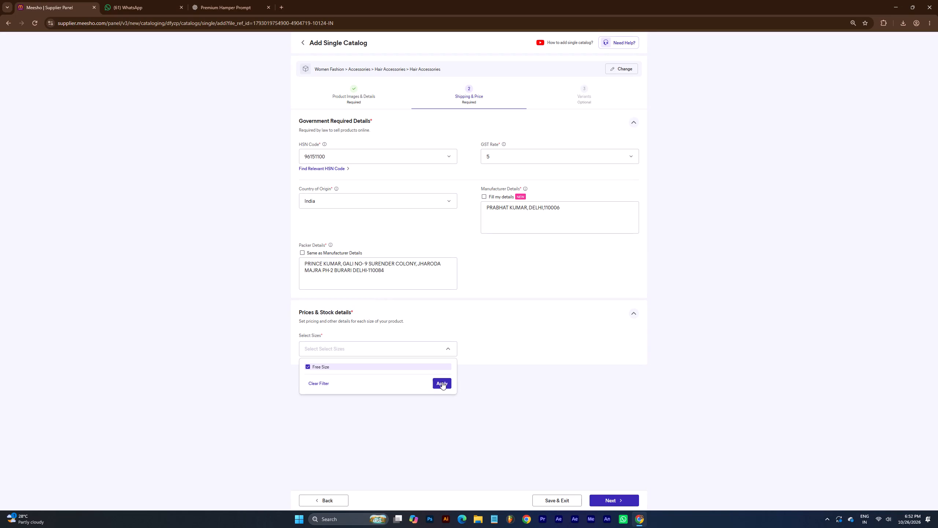
left_click(442, 382)
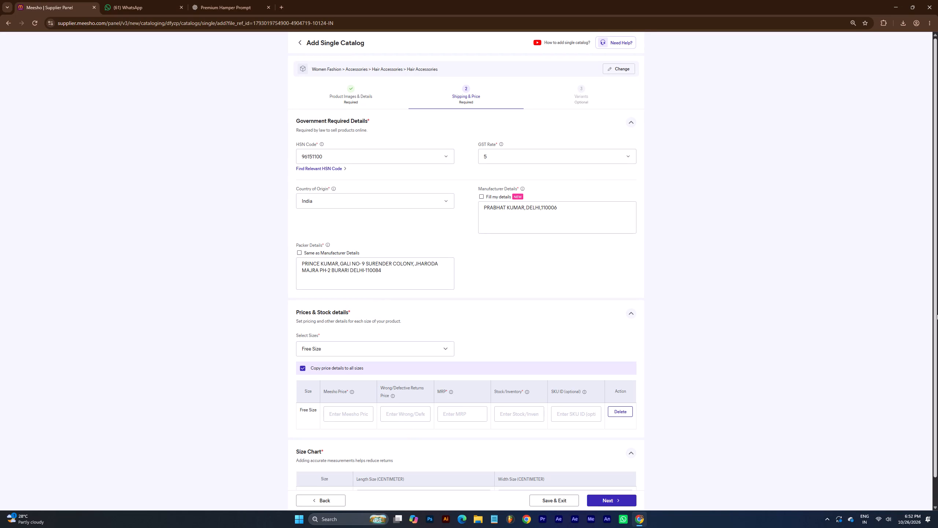
Enter the Meesho Price for the Free Size row in Prices & Stock details, starting with the digit 1.
left_click_drag(934, 318, 937, 391)
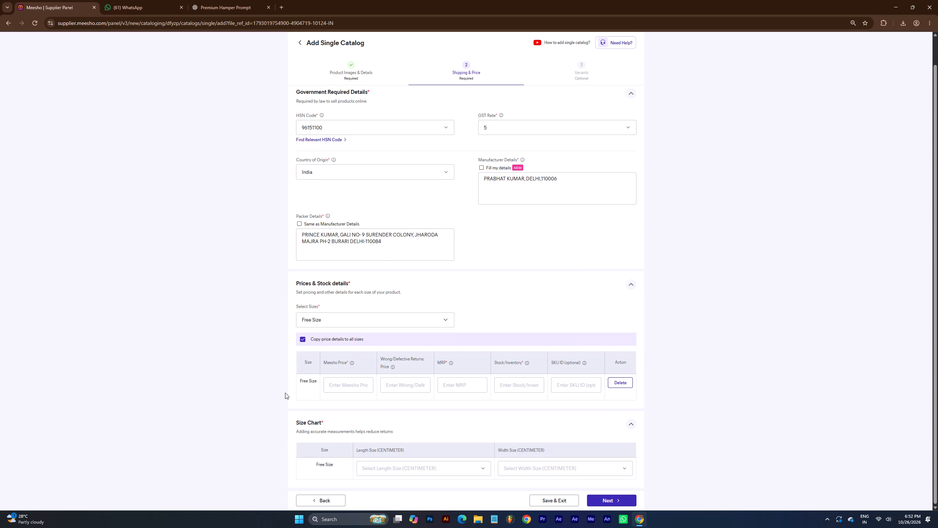
left_click(347, 390)
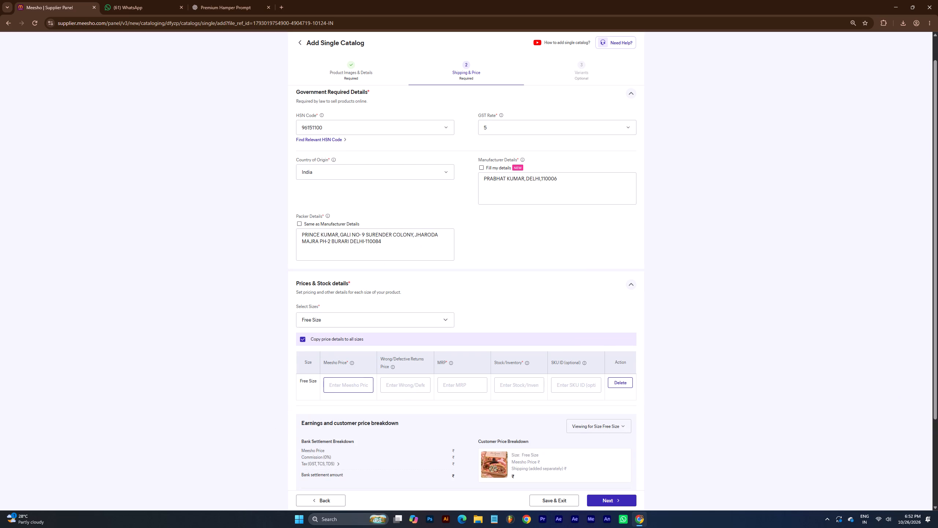
left_click_drag(934, 356, 937, 409)
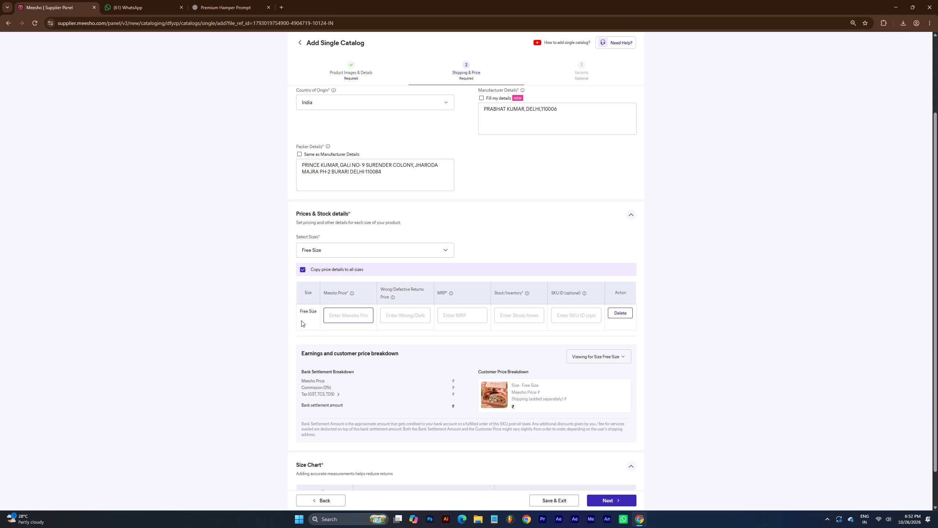
key("1")
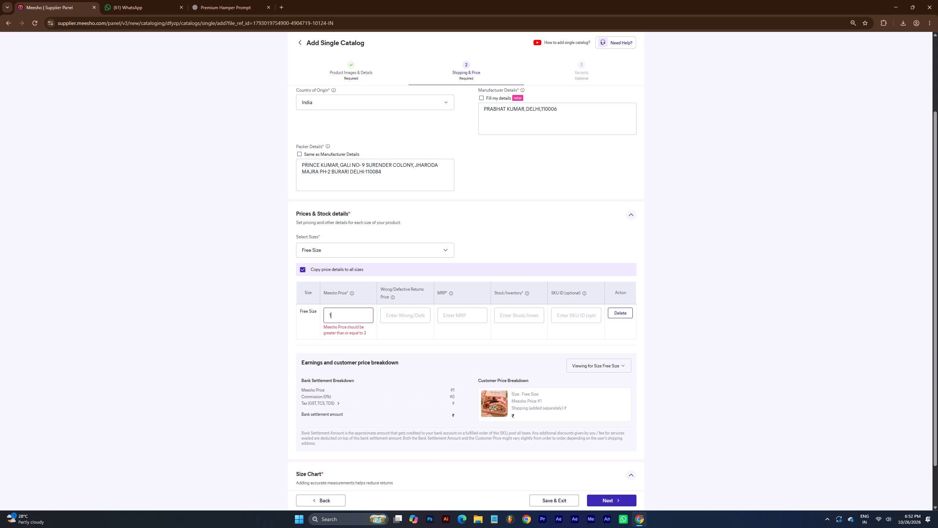
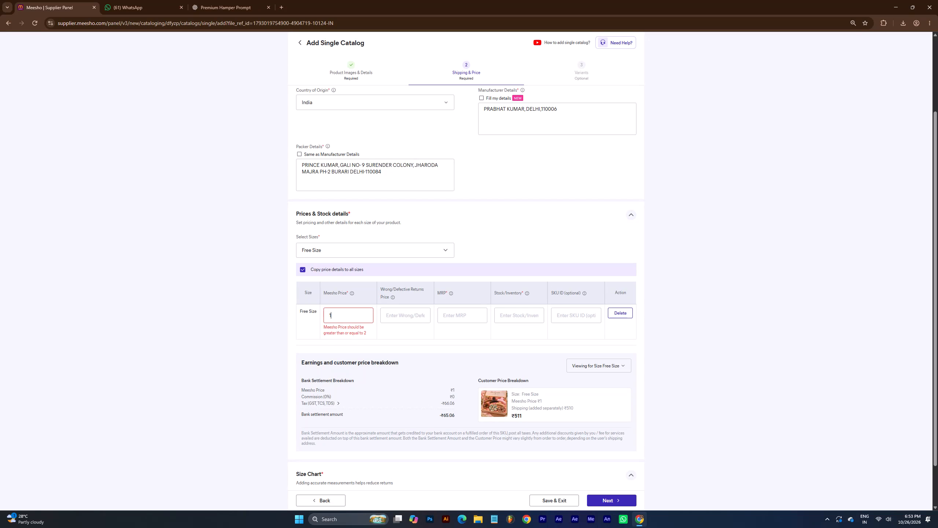
Deselect Free Size from the product sizes in Prices & Stock details and apply the change.
left_click(351, 250)
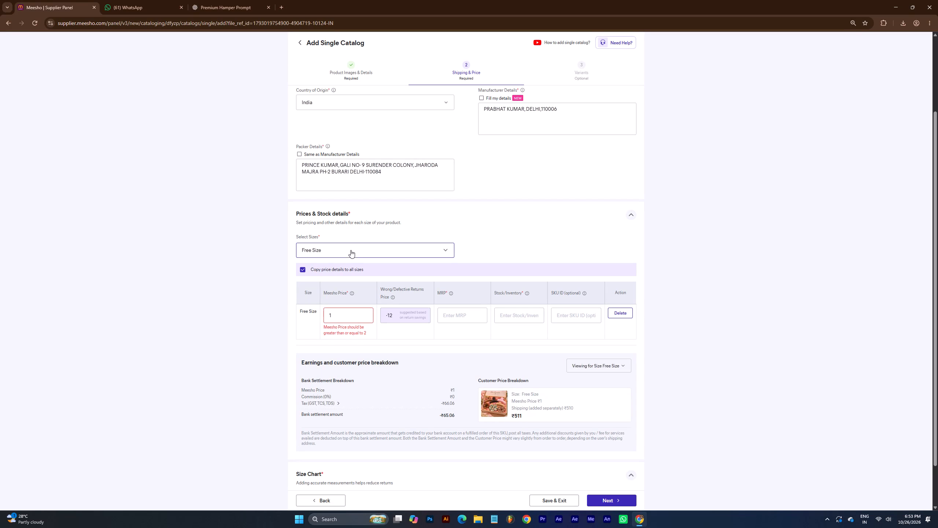
left_click(311, 266)
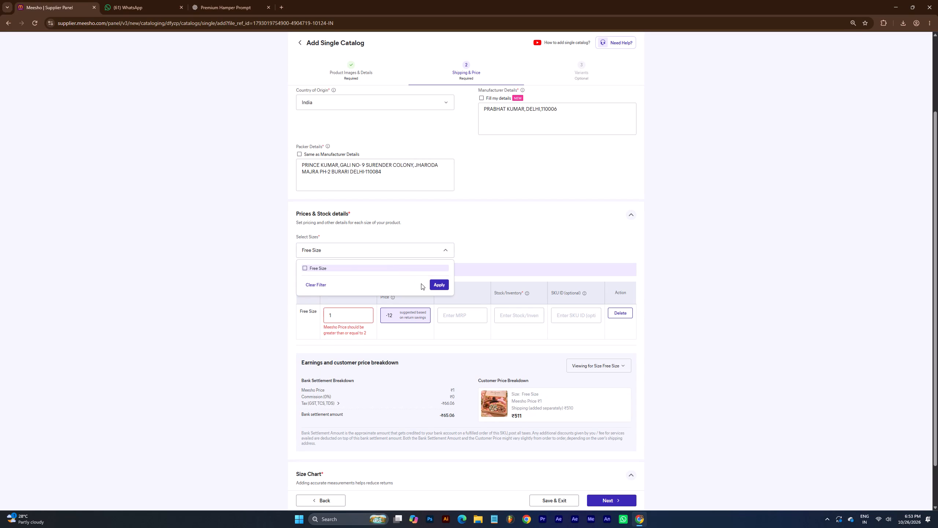
left_click(439, 283)
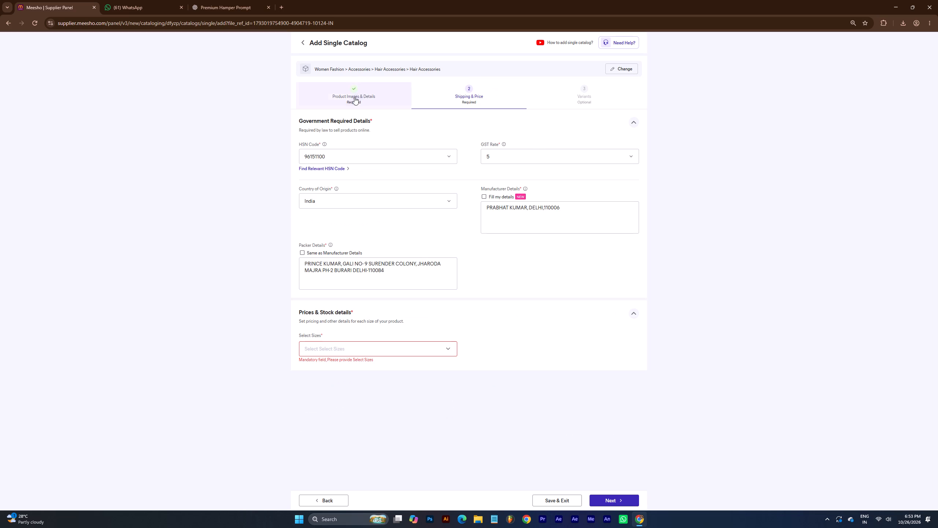
Return to Product Images & Details and open the file chooser for replacing the front image.
left_click(354, 97)
left_click(315, 169)
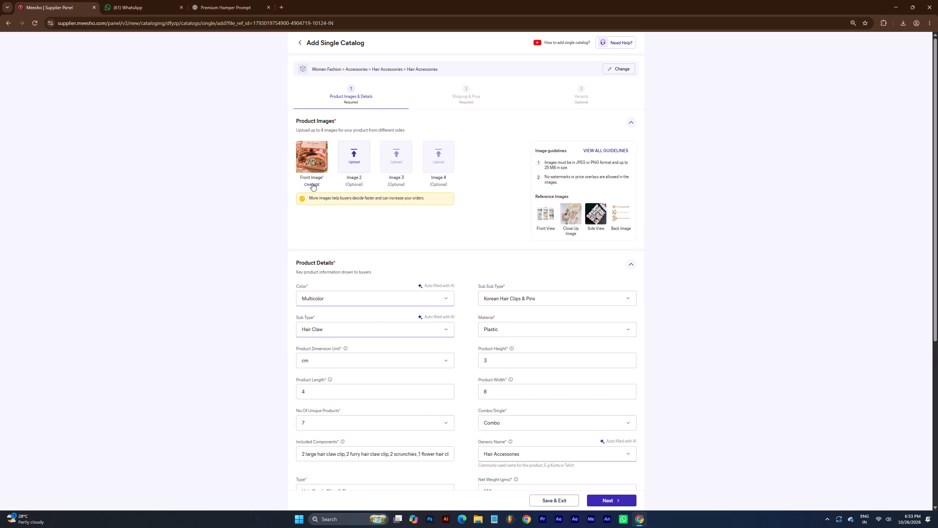
left_click(312, 183)
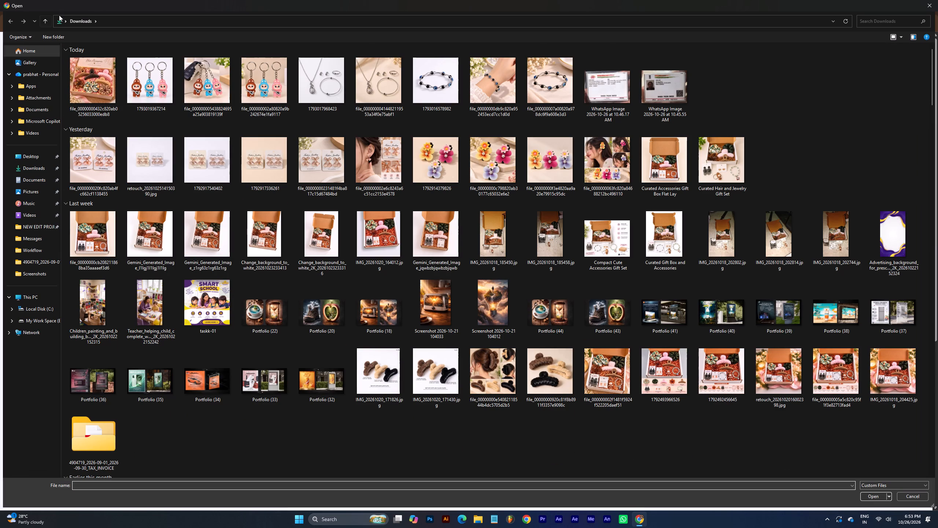
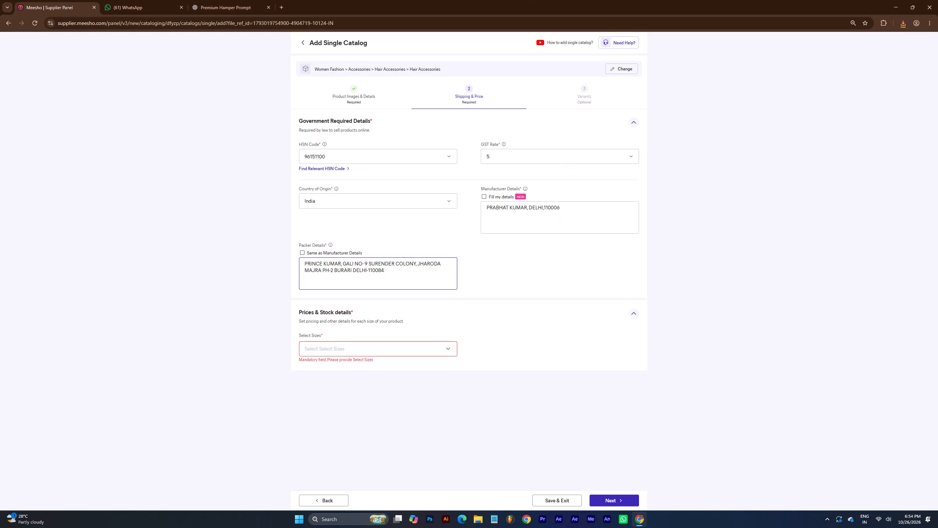
Select Free Size as the product size in Prices & Stock details and apply the selection.
left_click(360, 346)
left_click(313, 367)
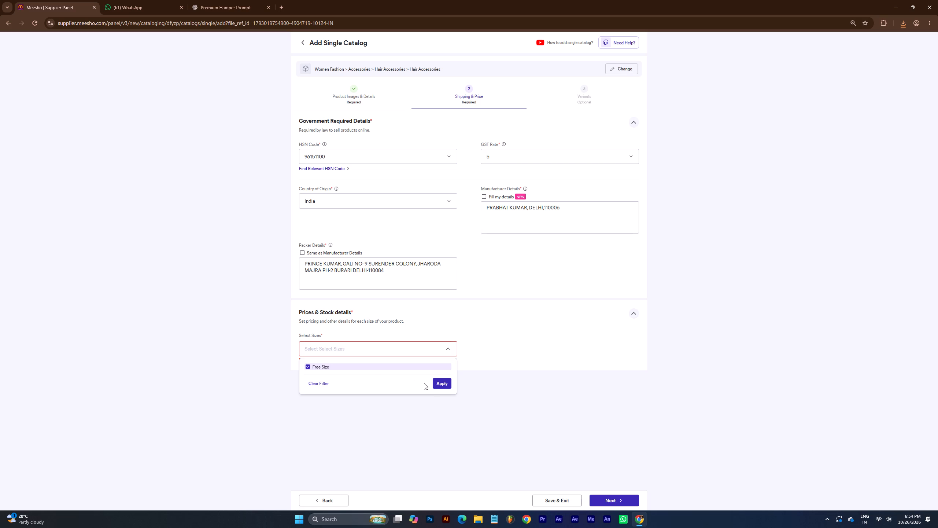
left_click(440, 384)
Enter 1 as the Meesho Price for the Free Size row and check the earnings and customer price breakdown.
left_click(342, 413)
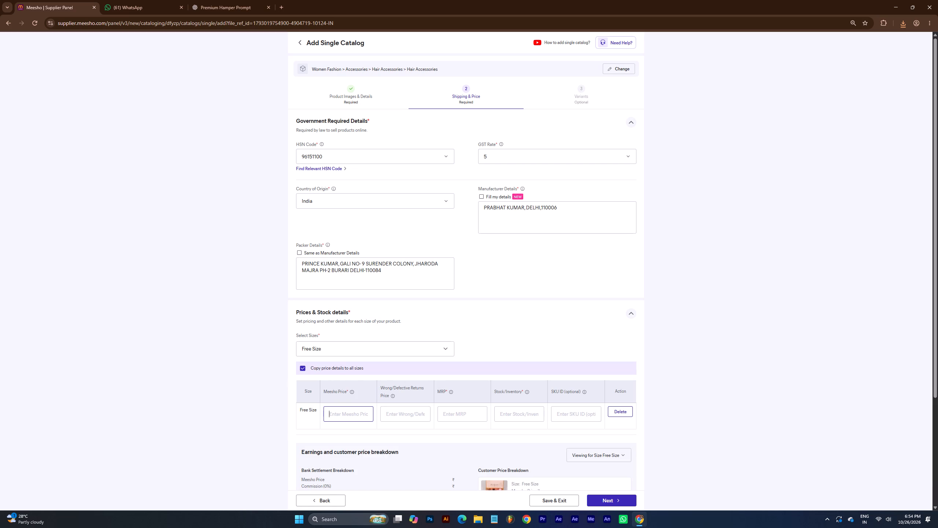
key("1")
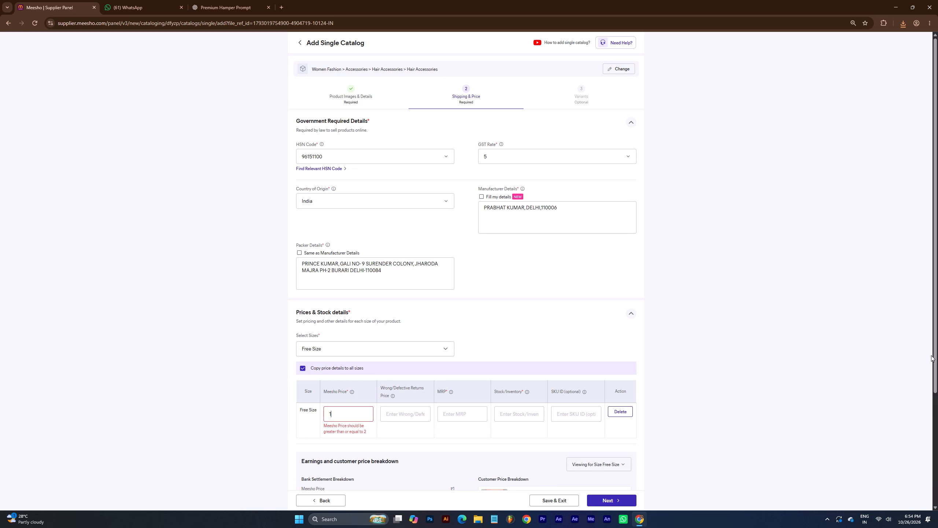
left_click_drag(936, 360, 937, 406)
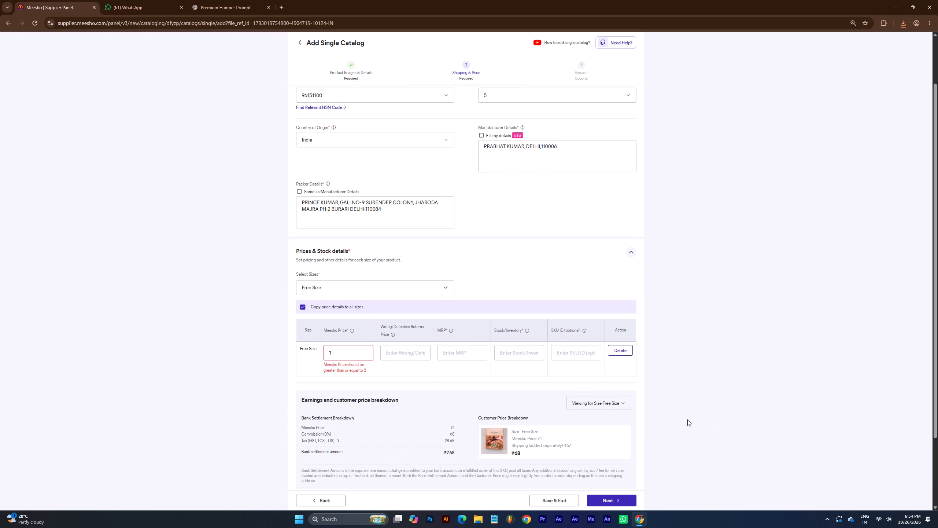
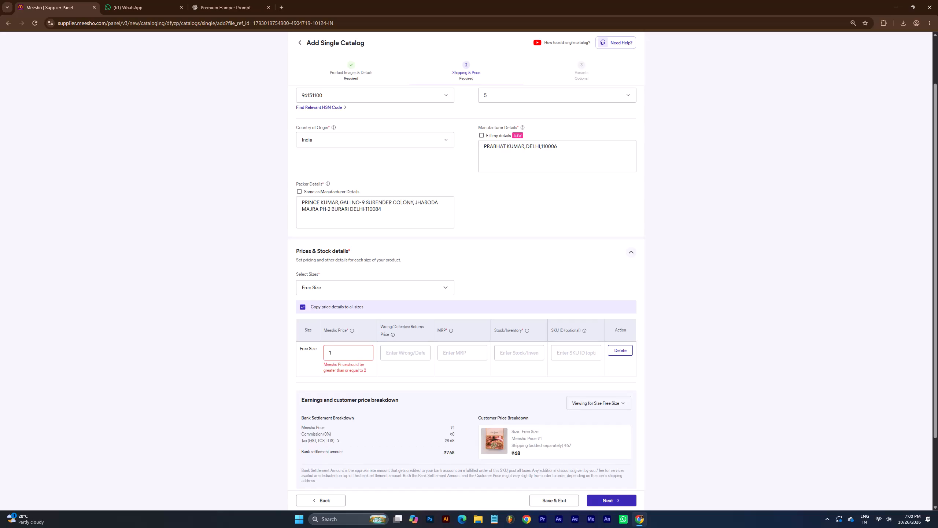
Set the Meesho Price for the Free Size row to 120.
type("20")
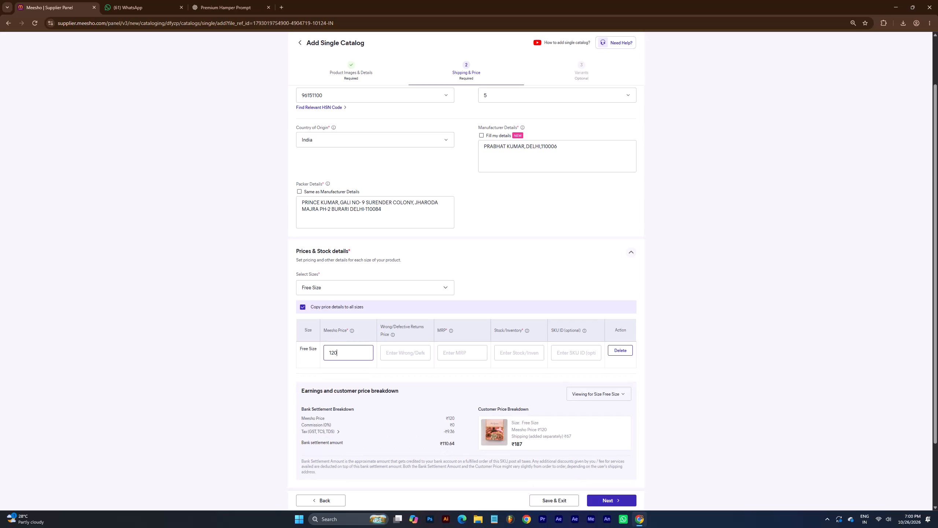
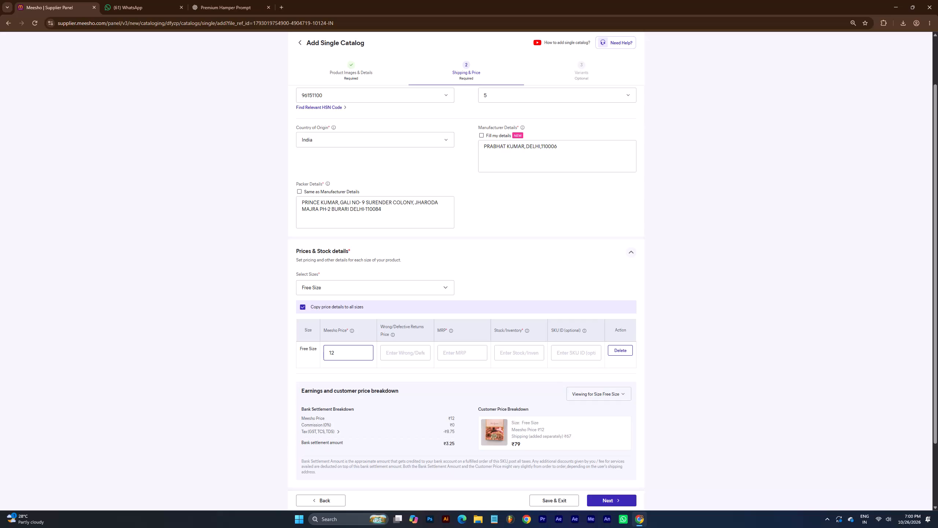
Change the Meesho Price for the Free Size row to 122.
key("2")
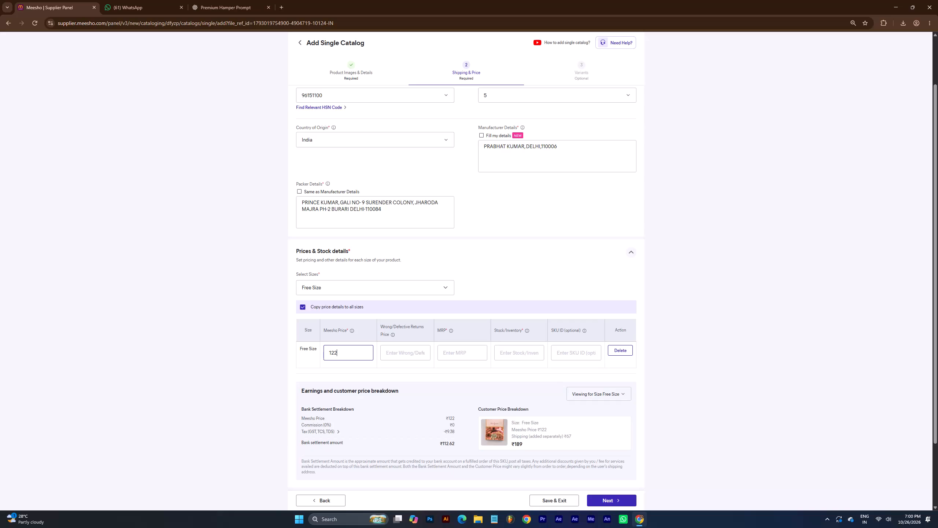
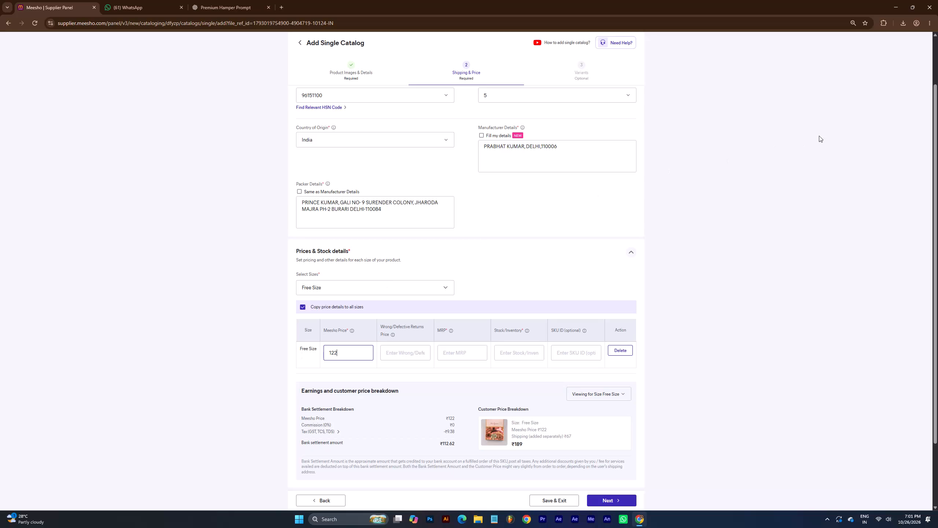
Set the Wrong/Defective Returns Price for the Free Size row to 119.
left_click_drag(935, 204, 935, 207)
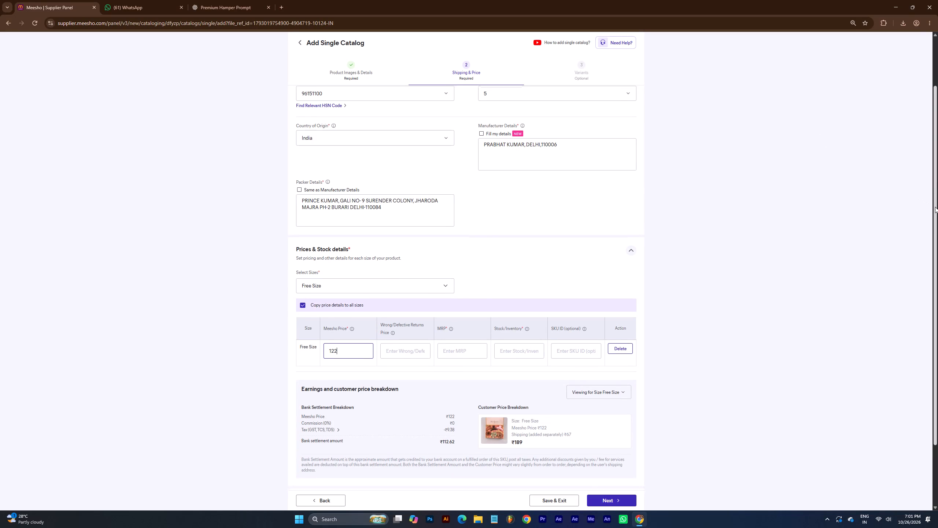
left_click_drag(935, 207, 937, 233)
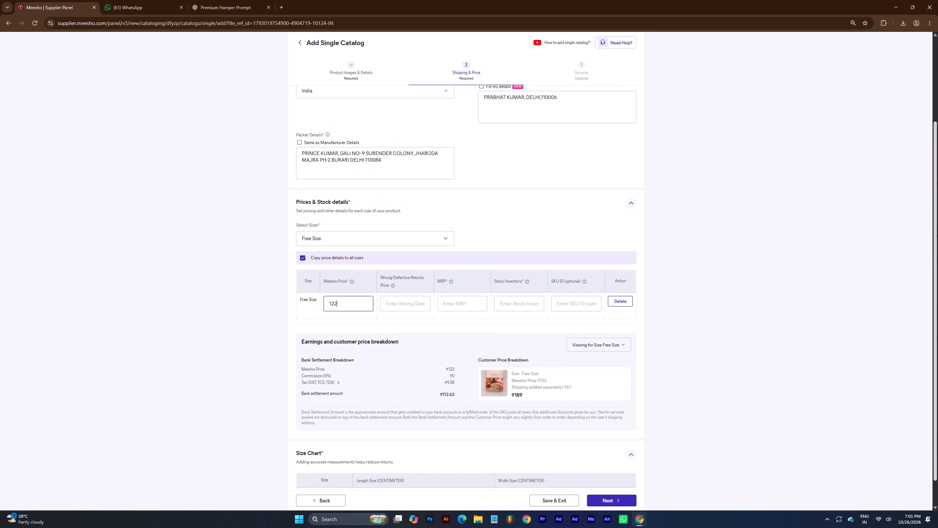
left_click_drag(937, 233, 934, 167)
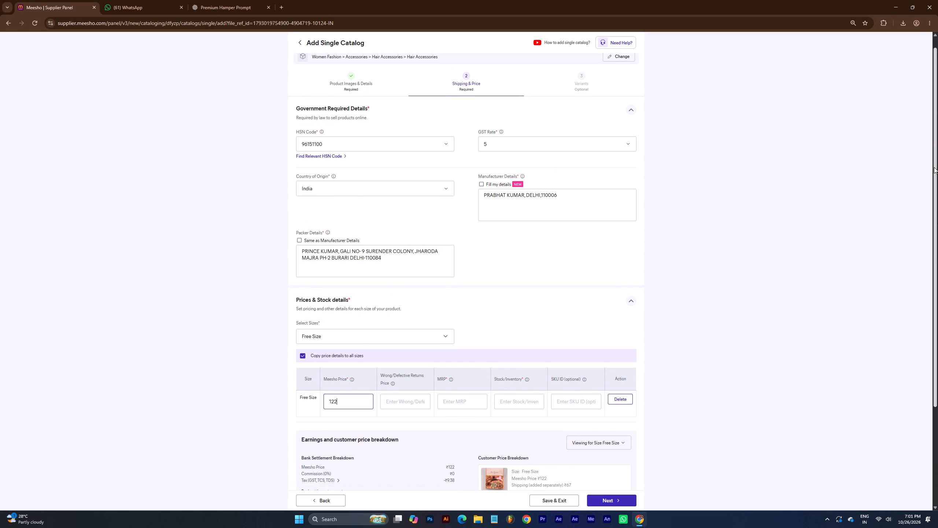
left_click_drag(934, 167, 931, 236)
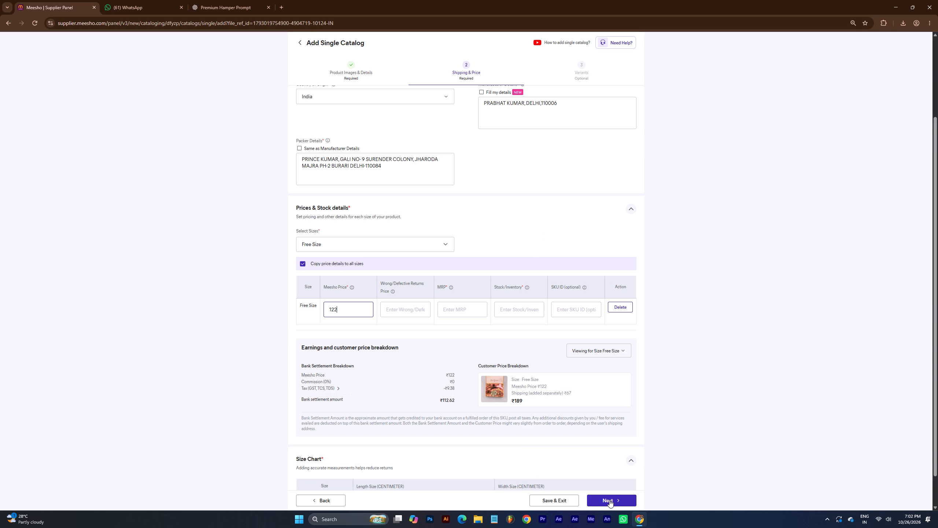
left_click(409, 311)
key("BackSpace")
key("BackSpace")
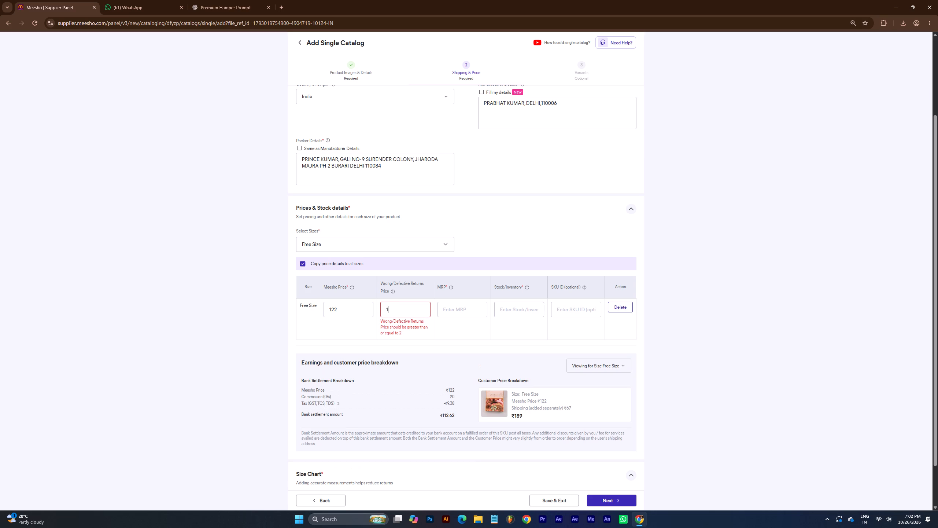
key("1")
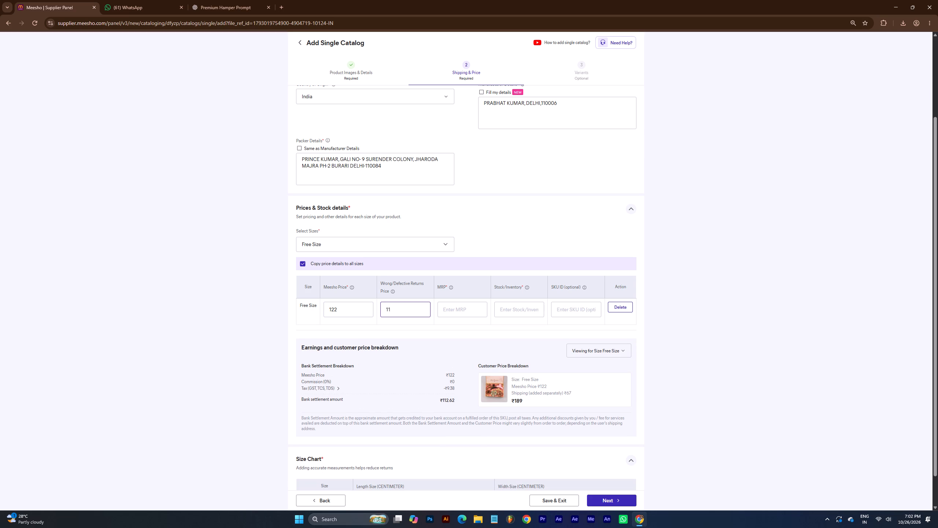
key("9")
Set the Free Size row's MRP to 300 and stock to 986, and proceed to the Variants stage.
left_click(469, 313)
type("300")
left_click(507, 309)
type("986")
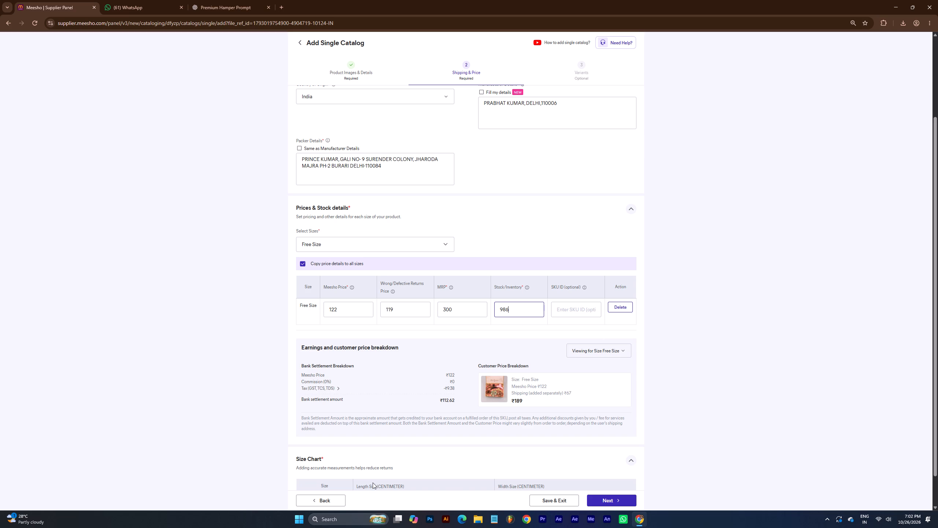
left_click(607, 500)
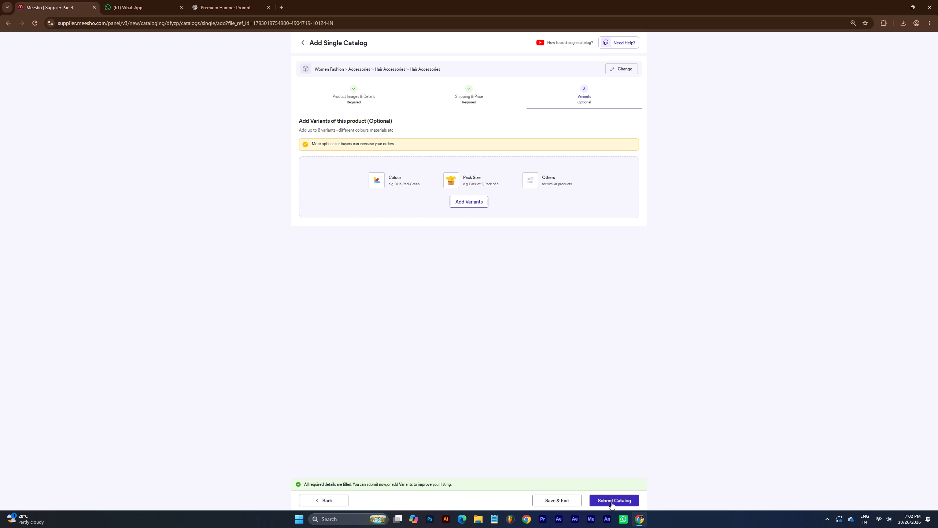
Return to the Product Images & Details stage and start uploading a file from Downloads as Image 2.
left_click(353, 88)
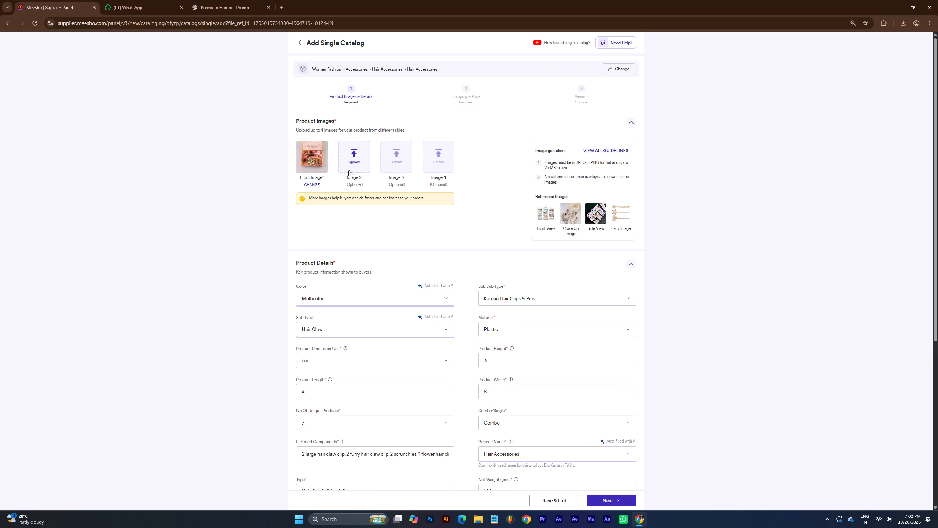
left_click(355, 163)
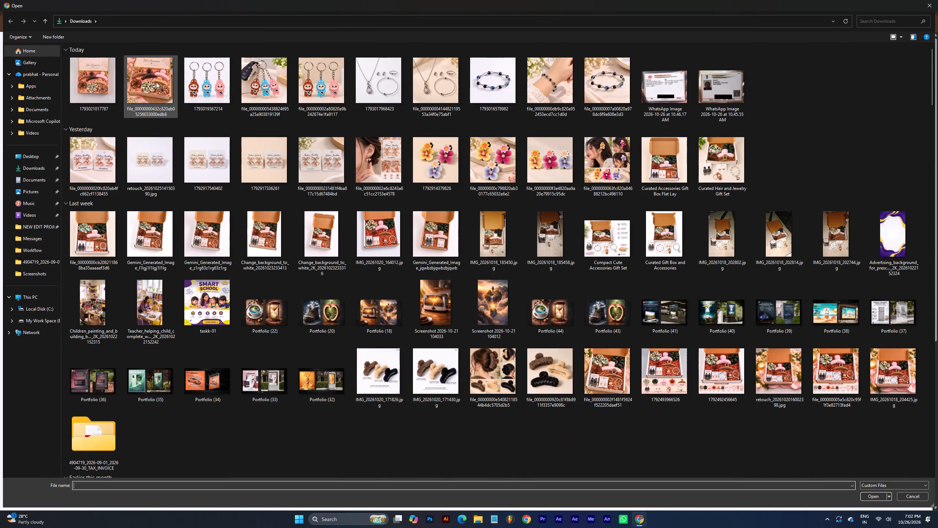
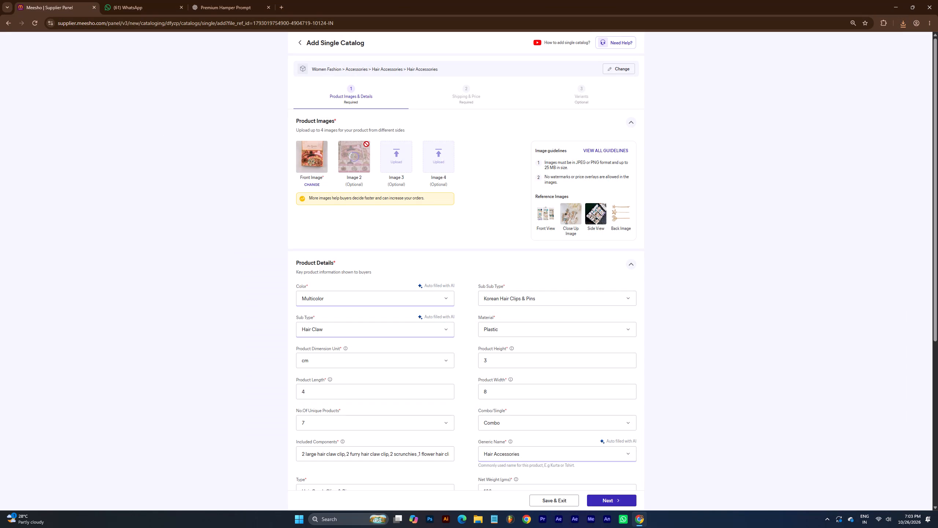
Start uploading a file from Downloads as Image 3 of the product images.
left_click(393, 161)
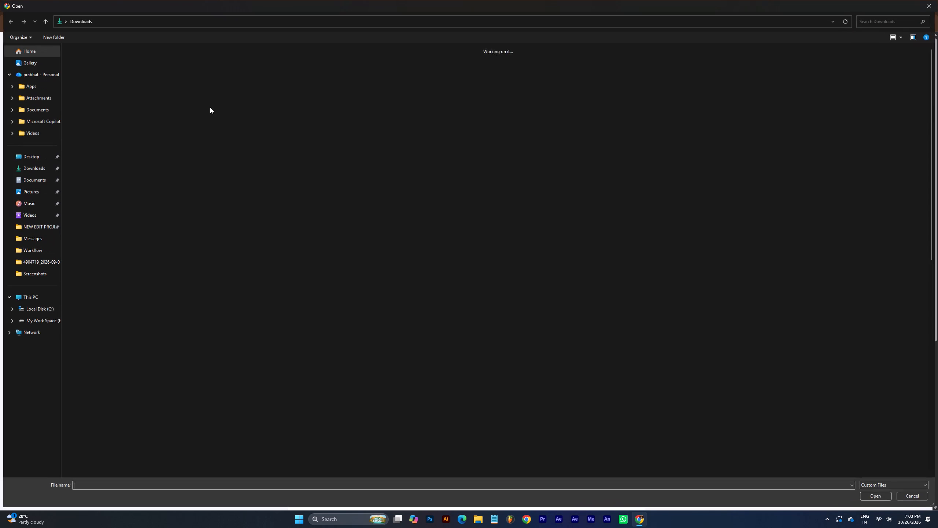
Choose the hair accessories combo photo from Downloads as an additional product image.
double_click(206, 86)
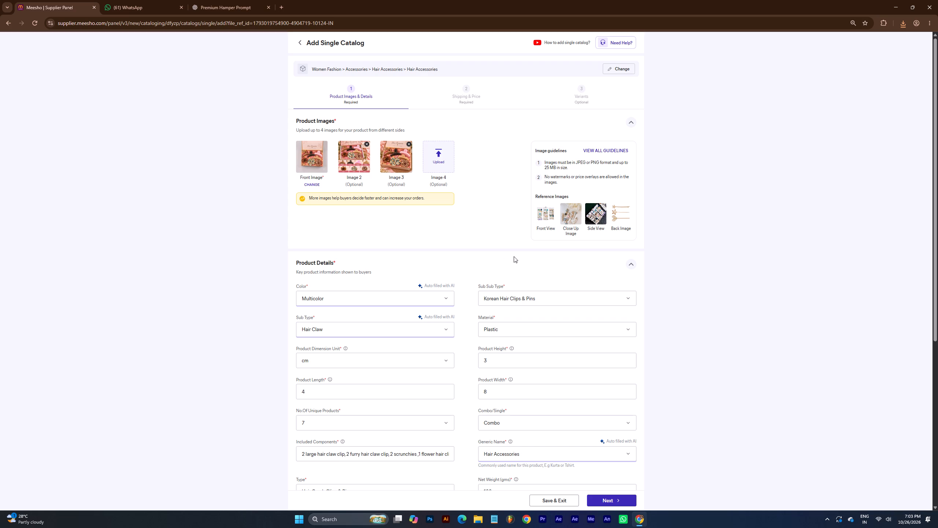
Proceed through Shipping & Price and Variants without adding variants, submit the catalog for quality check, and dismiss the follow-up dialogs.
left_click(615, 500)
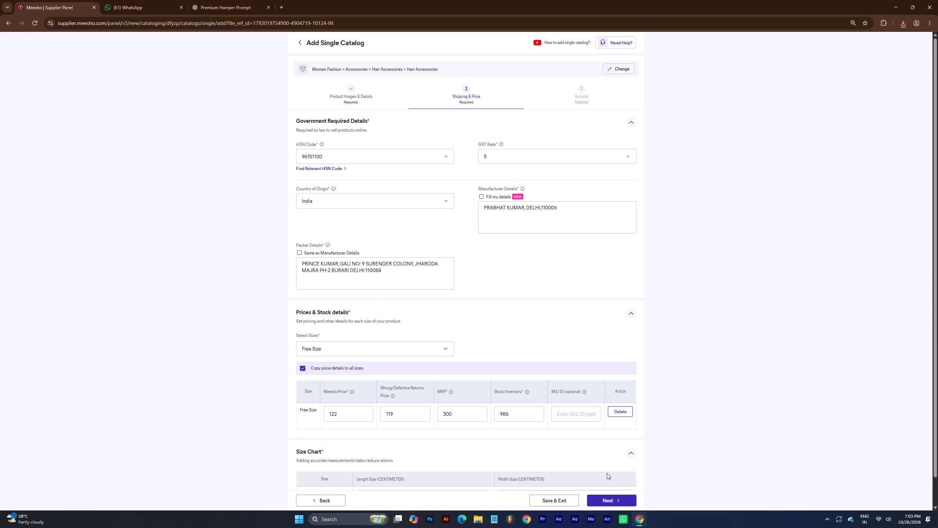
left_click(602, 501)
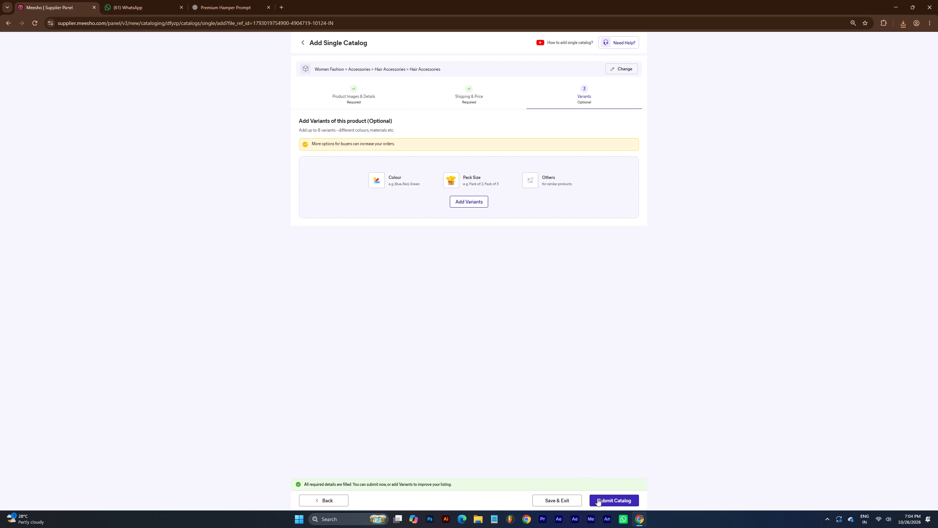
left_click(613, 500)
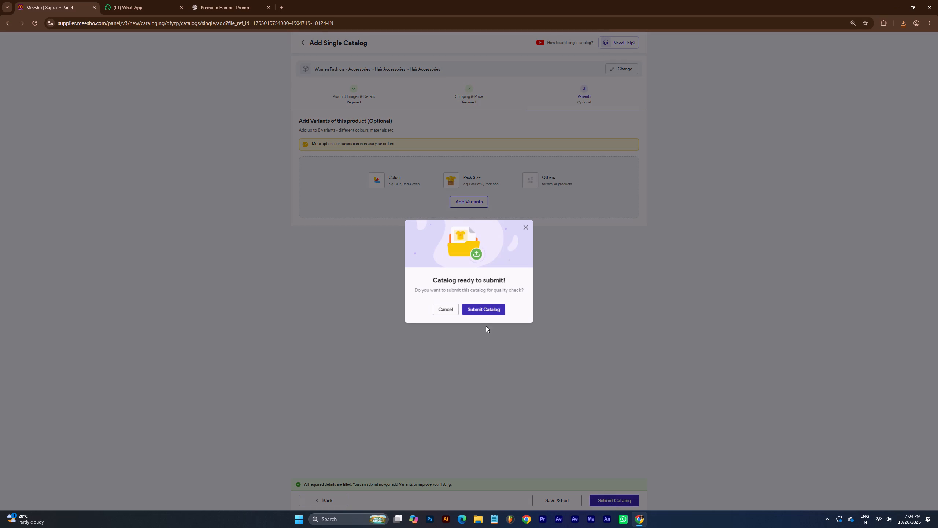
left_click(490, 309)
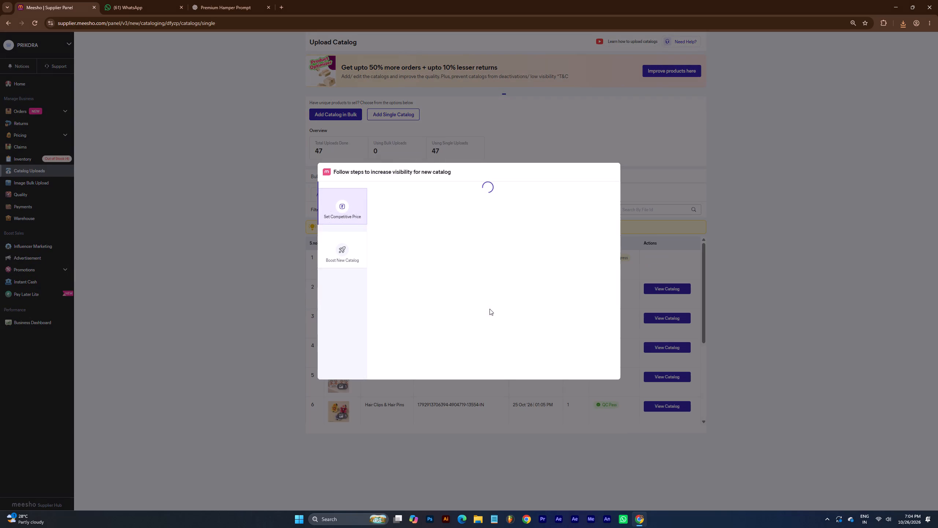
left_click(611, 169)
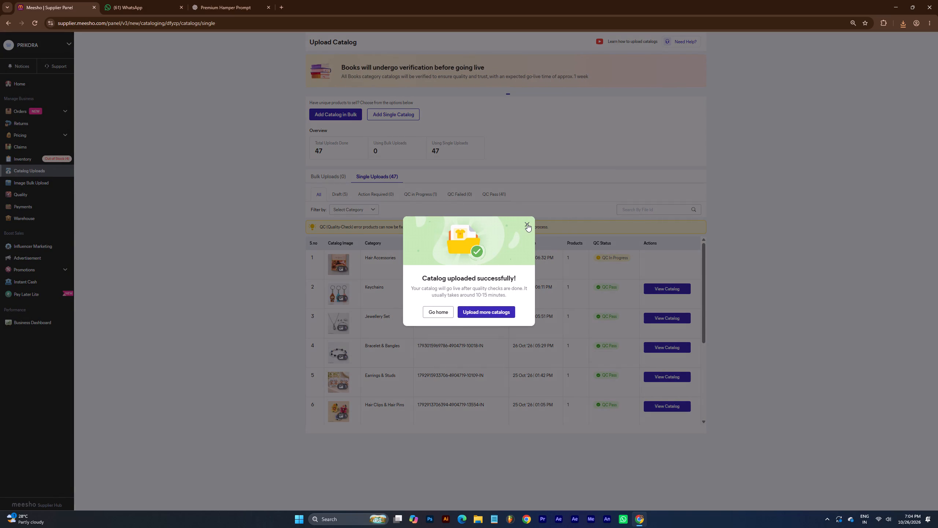
left_click(527, 224)
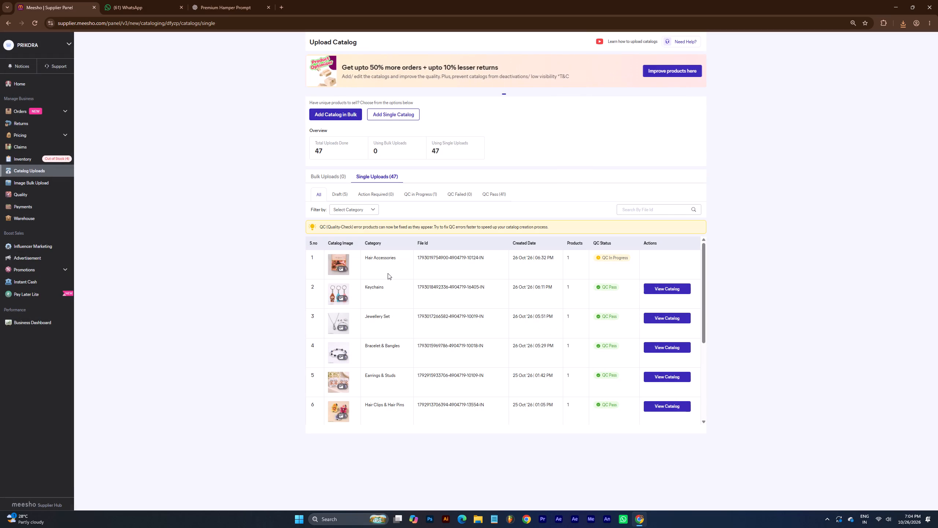
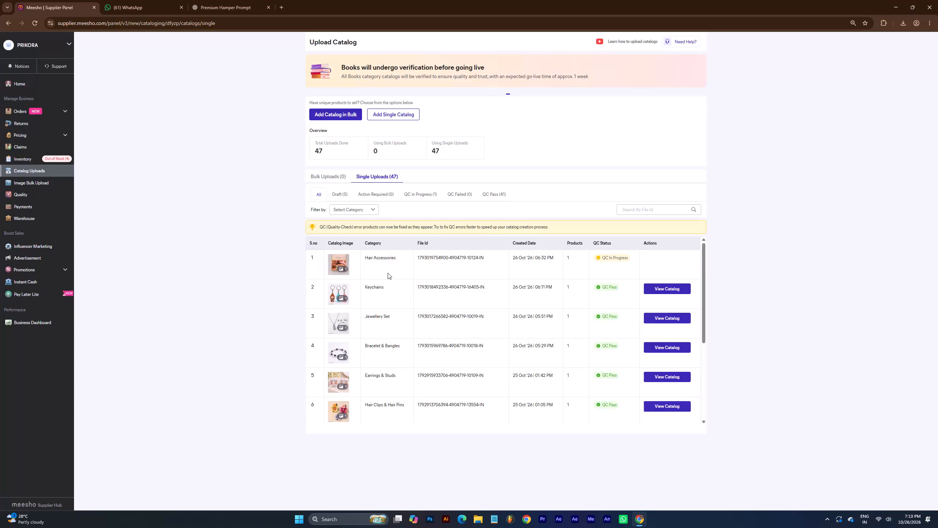
Review the single catalog uploads that passed quality check and those still saved as drafts.
left_click(493, 194)
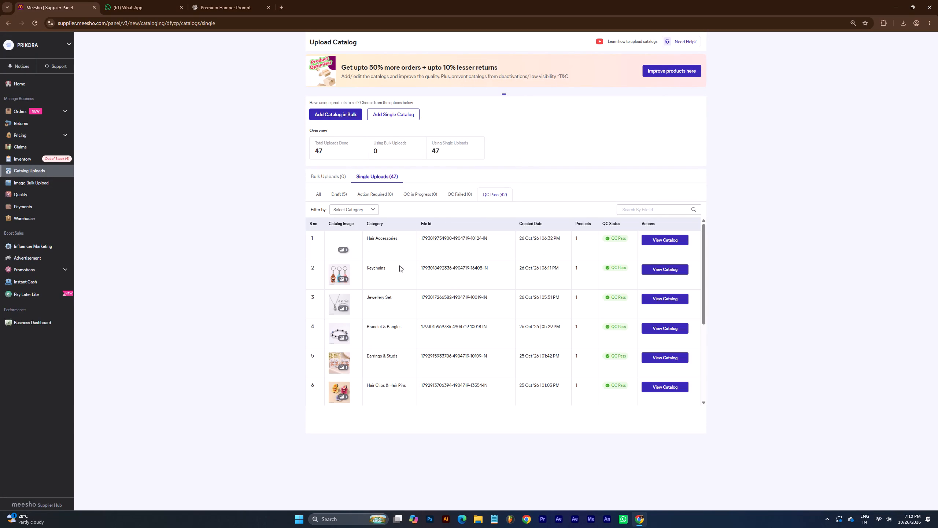
left_click_drag(703, 275, 716, 331)
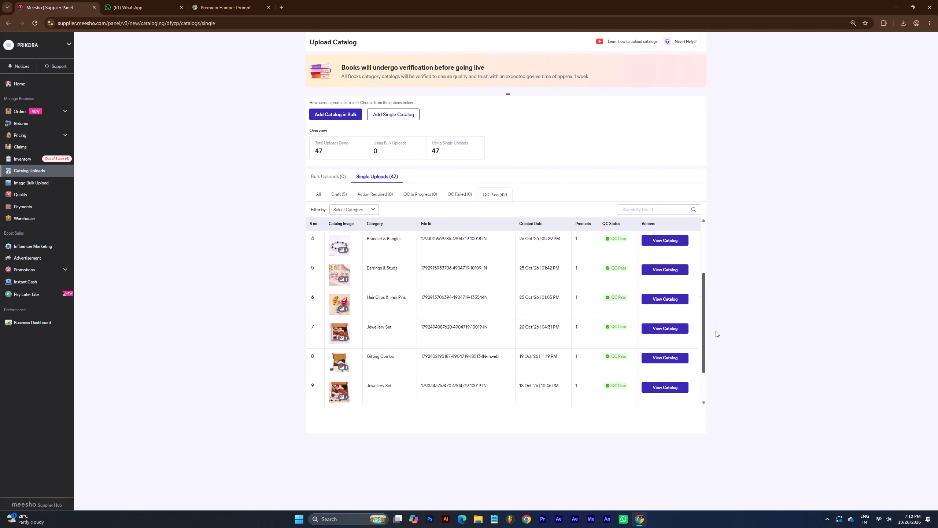
left_click_drag(716, 331, 738, 456)
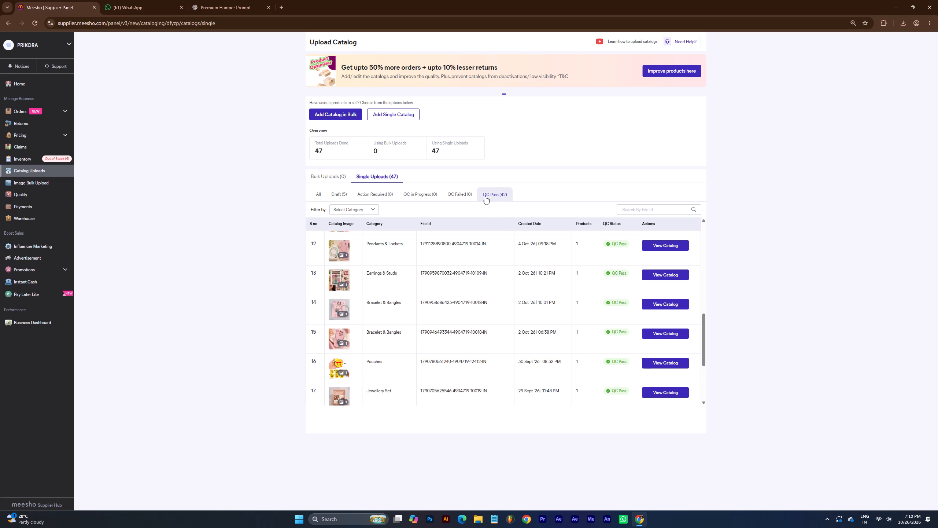
left_click(338, 196)
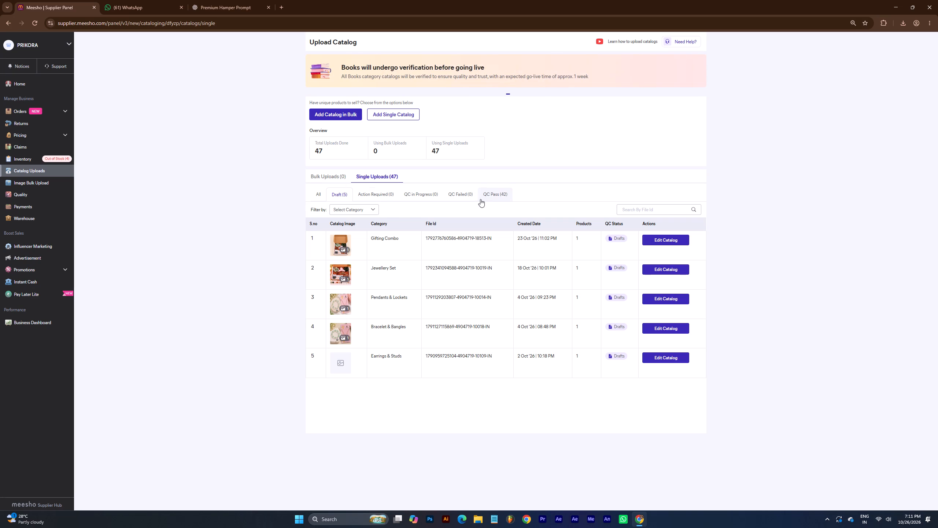
left_click(496, 194)
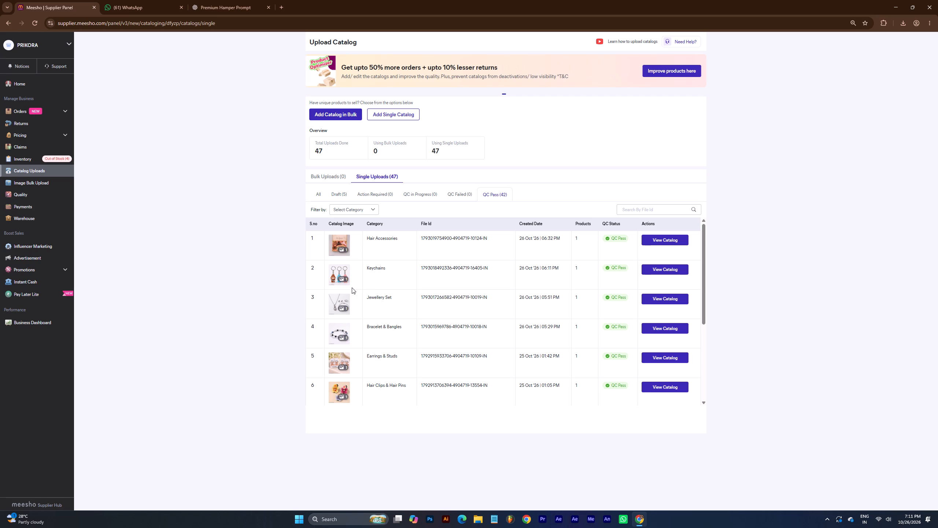
From the home dashboard, open the out-of-stock inventory and examine the second Gifting Combo catalog, the Premium Gift Hamper.
left_click(23, 84)
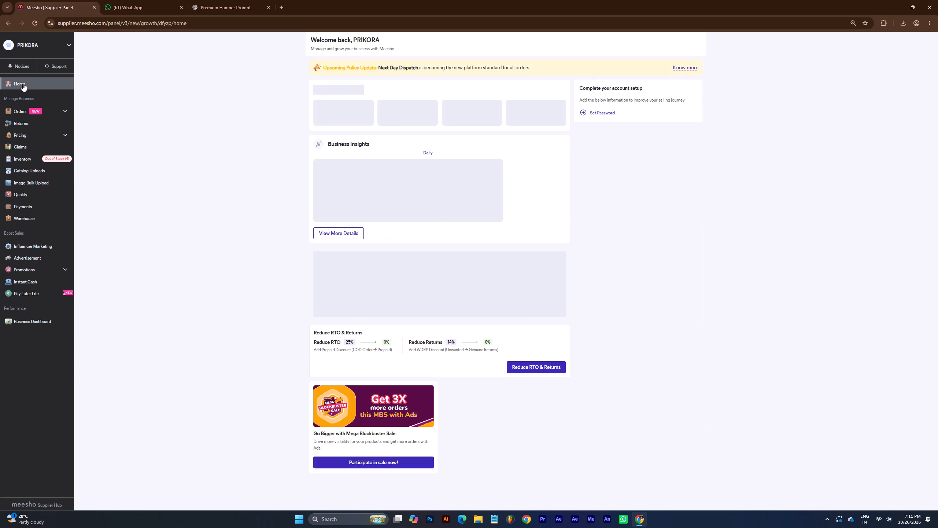
left_click(480, 115)
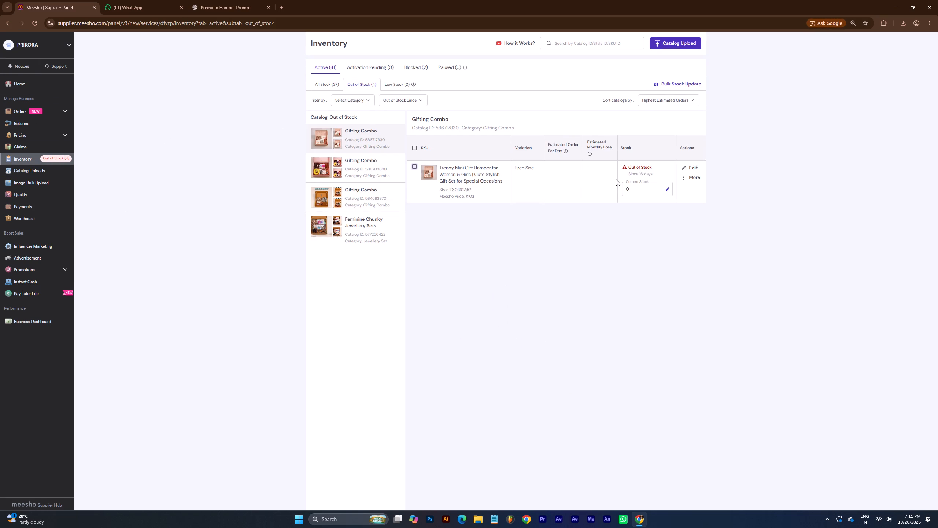
left_click(348, 172)
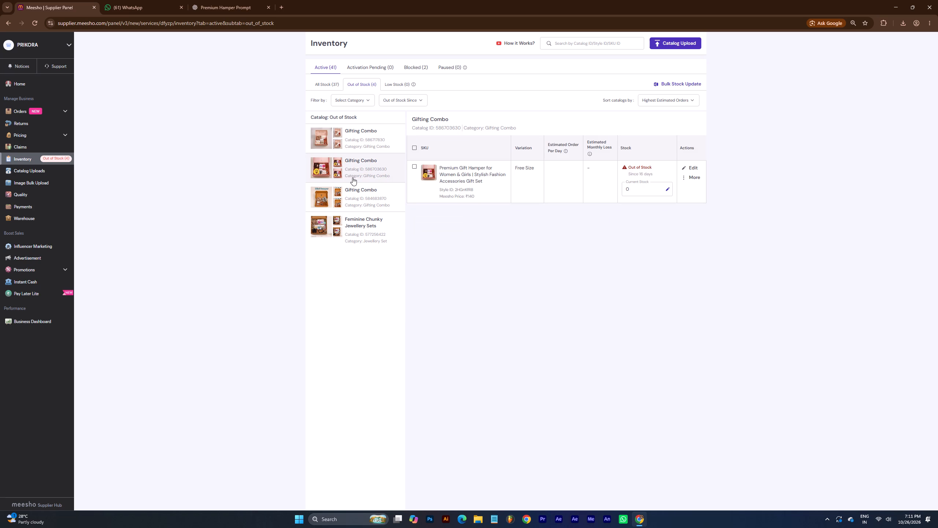
left_click(320, 170)
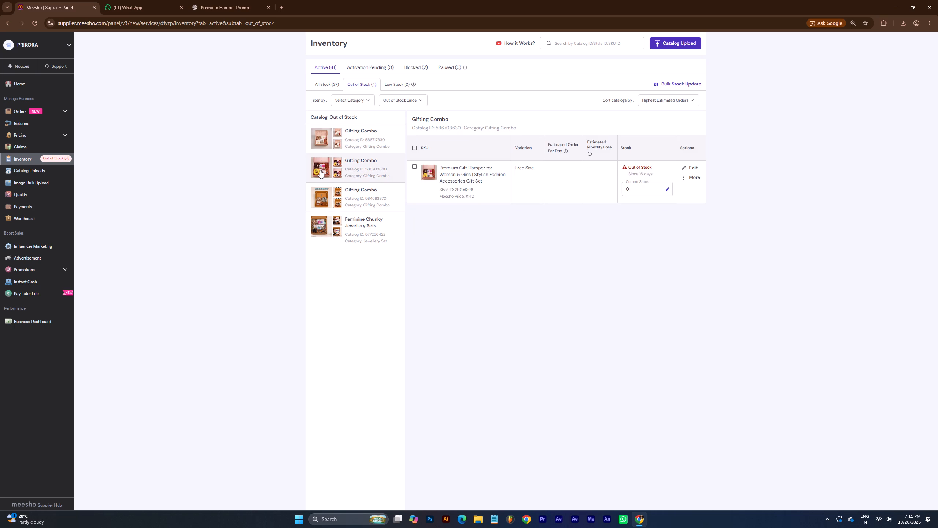